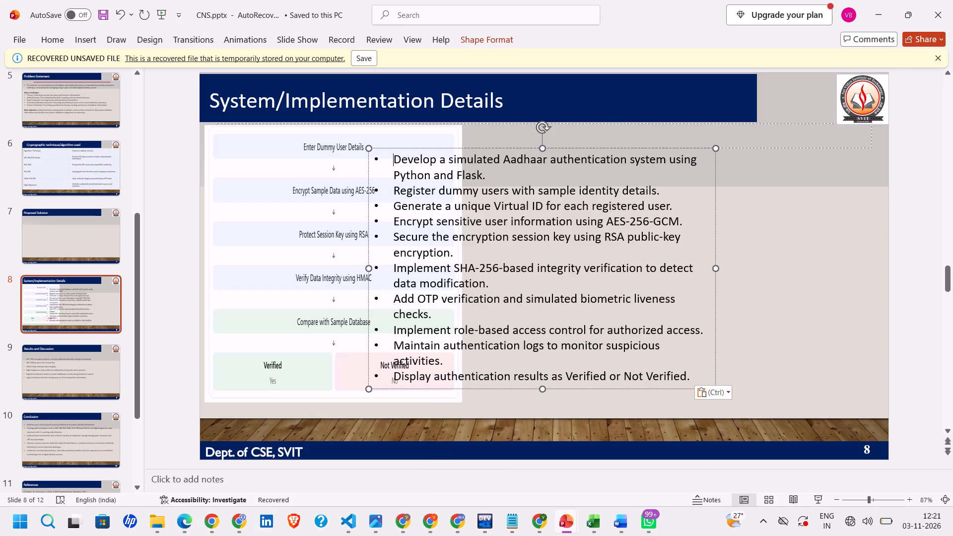
Move the pasted bullet text box into the empty area beside the flowchart and widen it to the slide's edge.
{"action": "left_click_drag", "start_coordinate": [609, 149], "coordinate": [712, 134]}
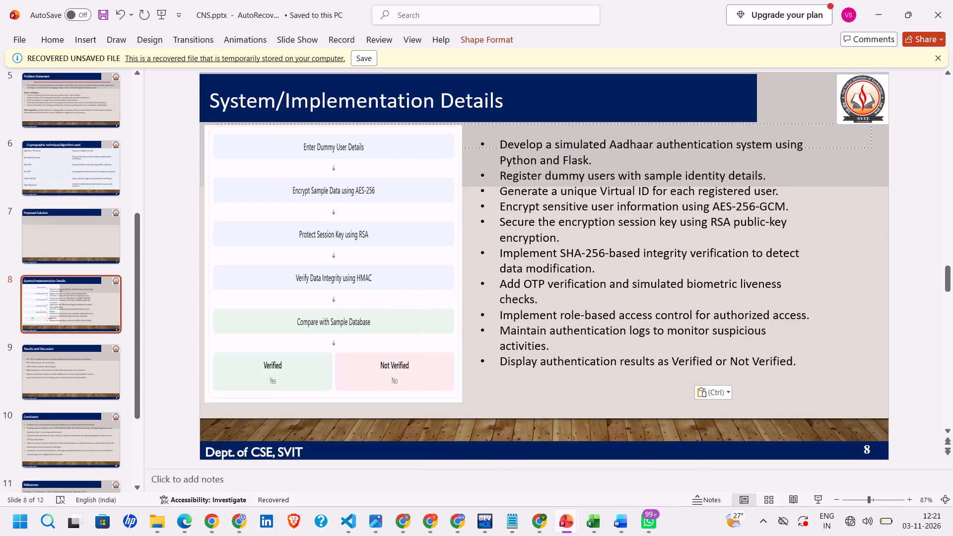
{"action": "left_click_drag", "start_coordinate": [712, 134], "coordinate": [712, 134]}
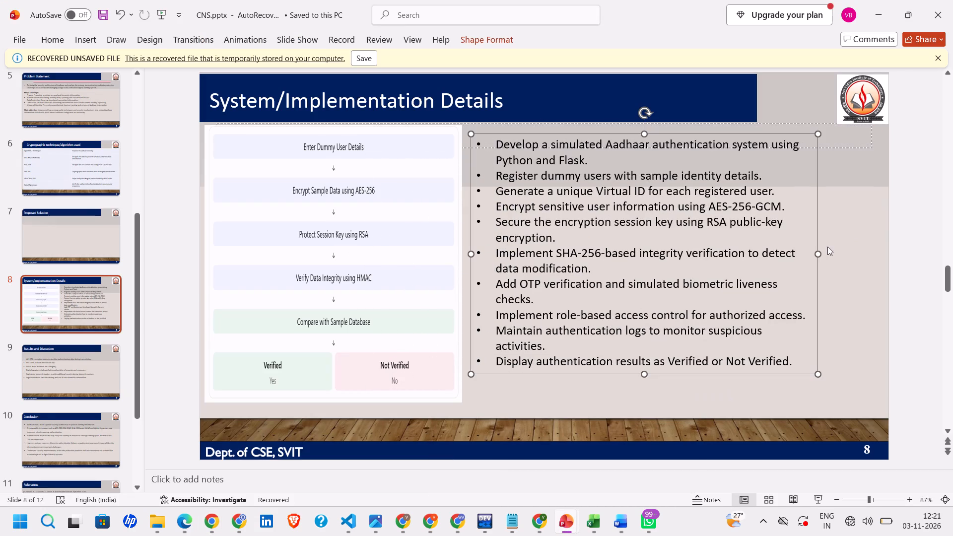
{"action": "left_click_drag", "start_coordinate": [820, 255], "coordinate": [870, 254]}
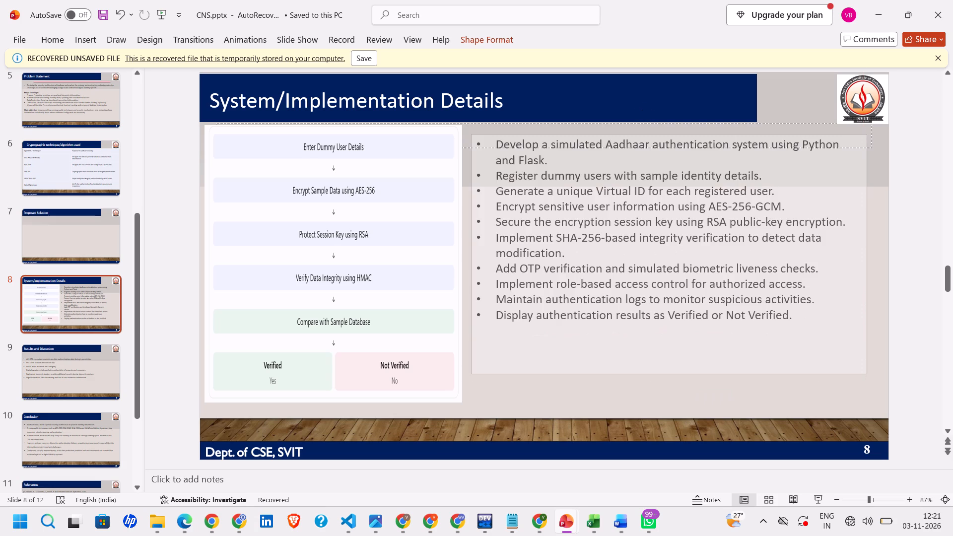
{"action": "left_click_drag", "start_coordinate": [870, 254], "coordinate": [885, 255]}
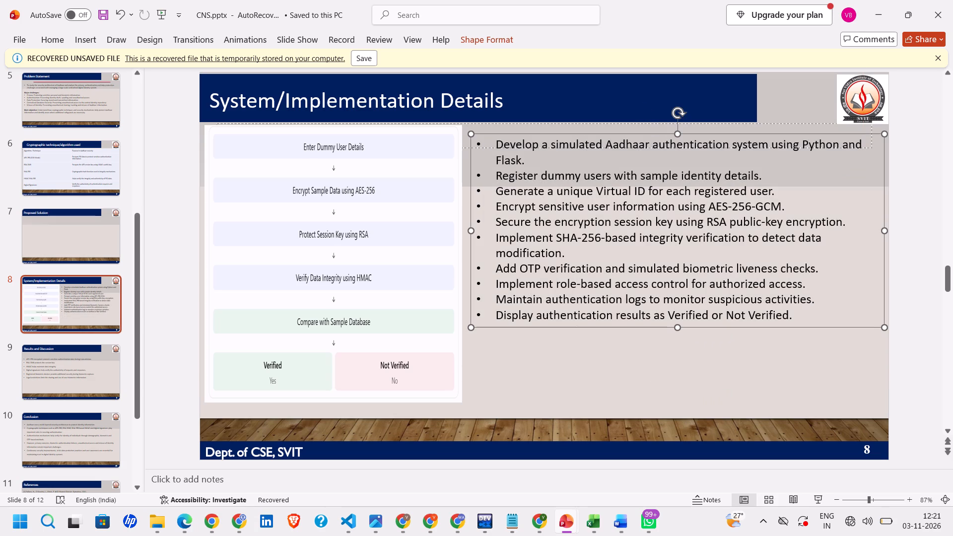
Set the line spacing of all the implementation bullets on slide 8 to 1.5.
{"action": "left_click_drag", "start_coordinate": [793, 315], "coordinate": [524, 156]}
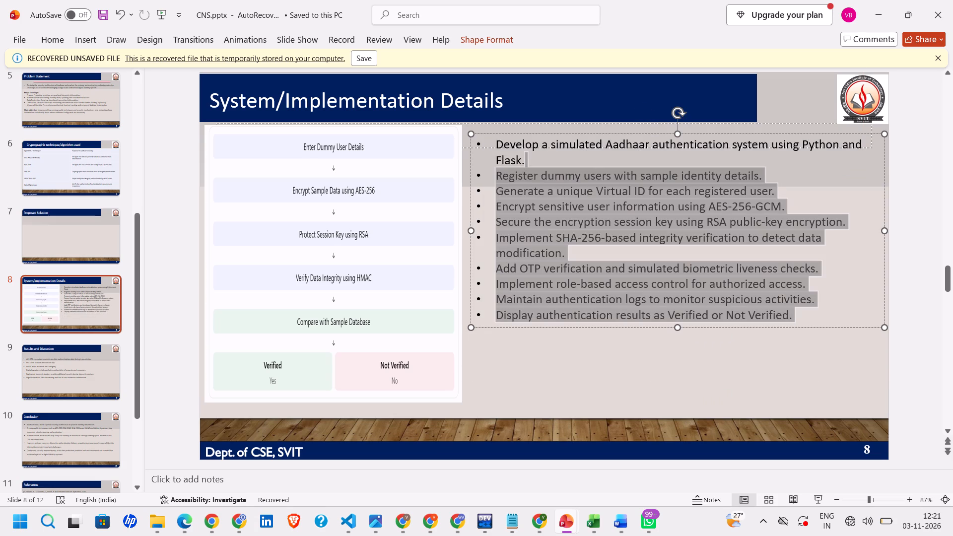
{"action": "left_click_drag", "start_coordinate": [524, 156], "coordinate": [499, 140]}
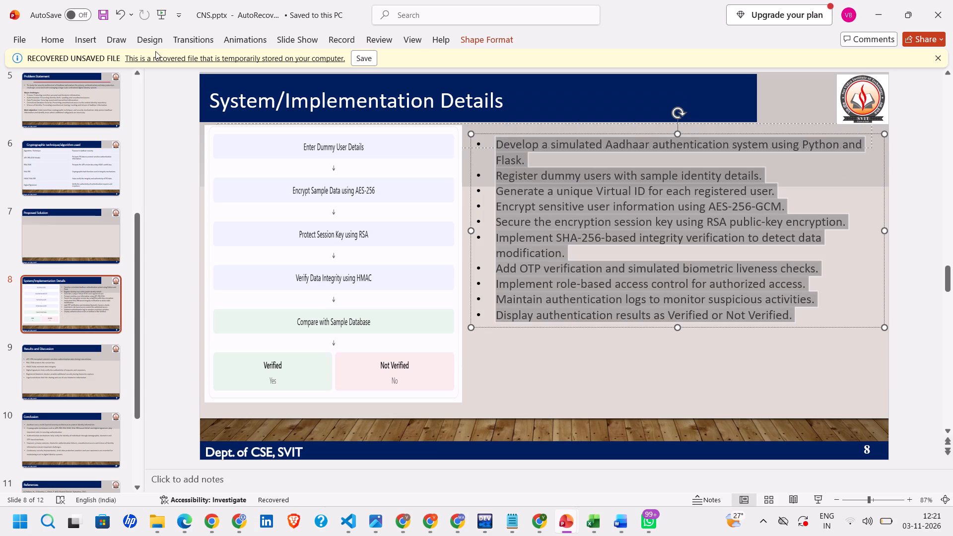
{"action": "left_click", "coordinate": [60, 36]}
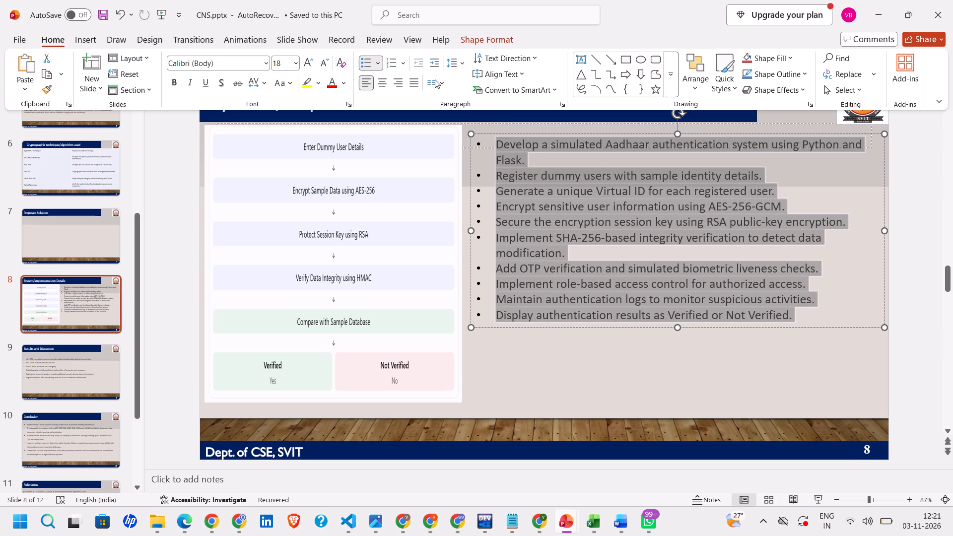
{"action": "left_click", "coordinate": [462, 69]}
{"action": "left_click", "coordinate": [468, 93]}
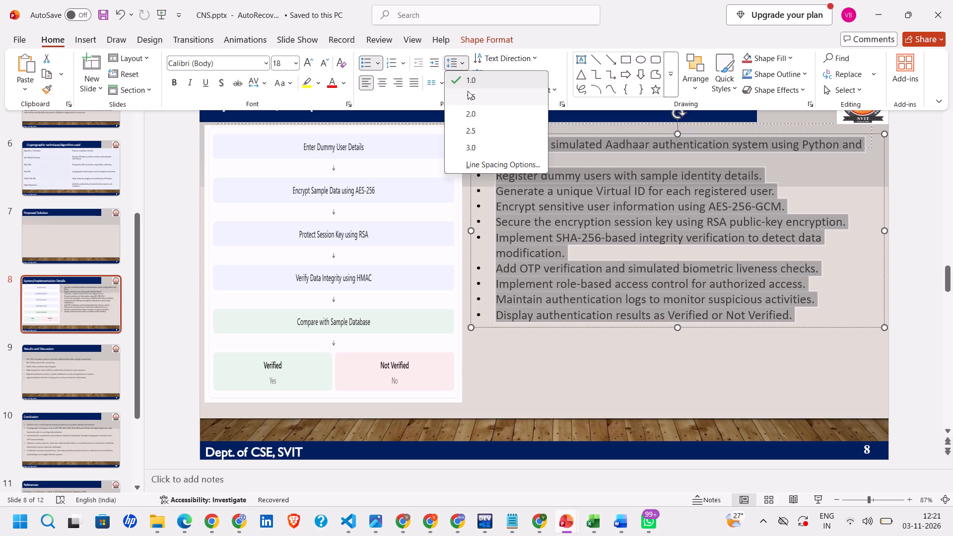
Shift the implementation text box up so that it fits between the slide title and the footer.
{"action": "left_click_drag", "start_coordinate": [604, 135], "coordinate": [600, 121]}
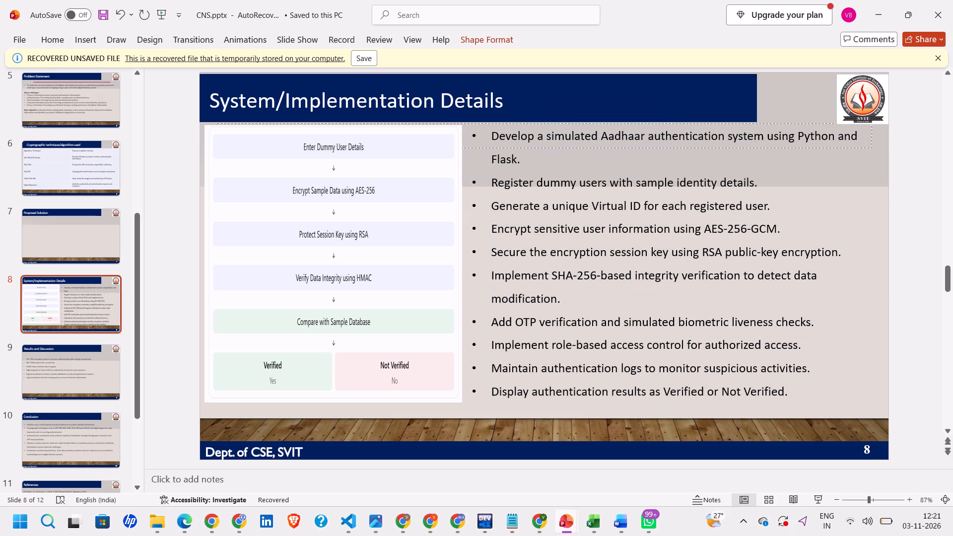
{"action": "left_click_drag", "start_coordinate": [600, 121], "coordinate": [603, 120]}
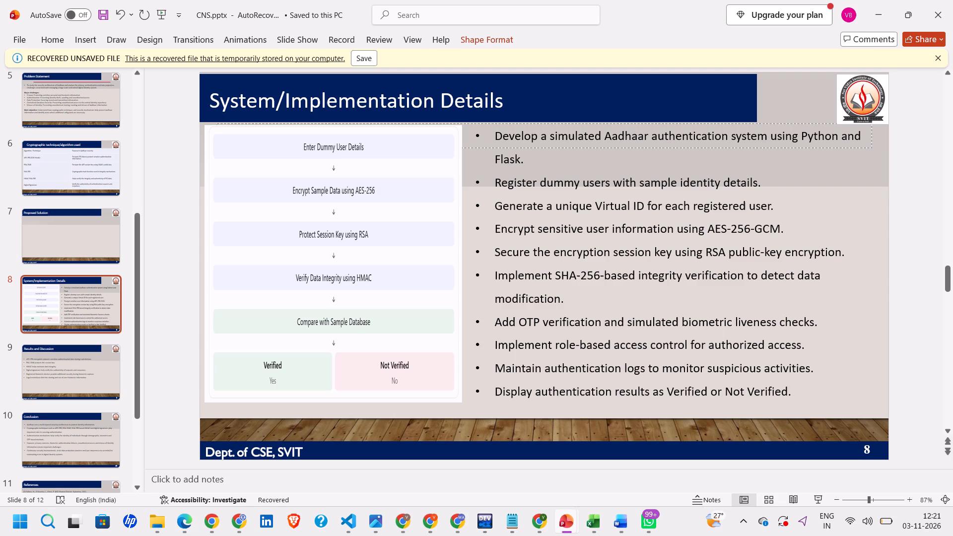
{"action": "left_click_drag", "start_coordinate": [603, 120], "coordinate": [602, 118]}
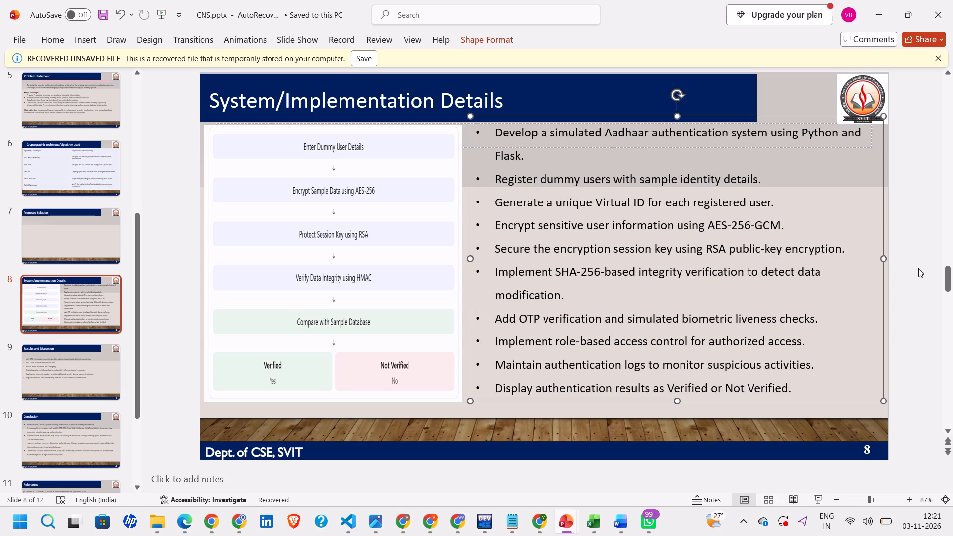
{"action": "left_click", "coordinate": [921, 226]}
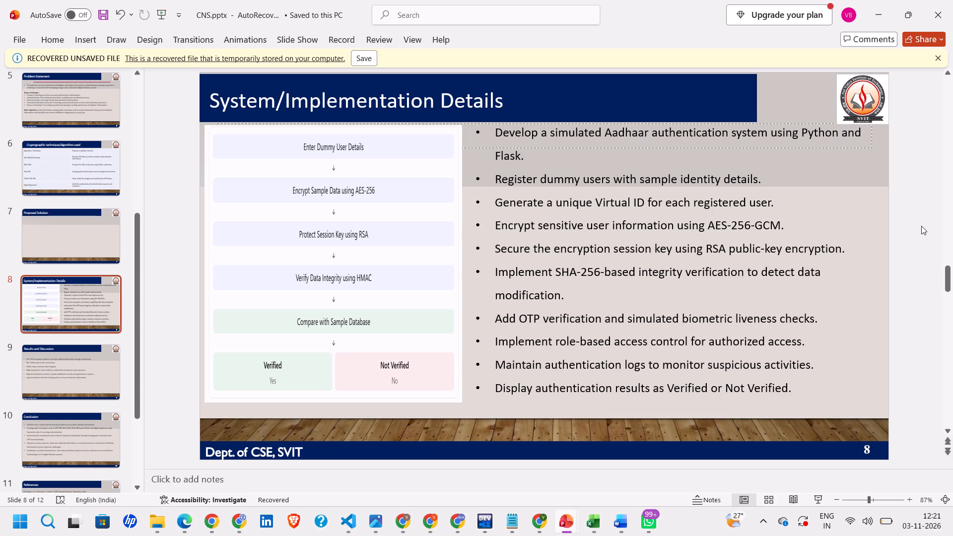
Paste the proposed-solution bullets starting with "Implement AES-256-GCM encryption" from the clipboard history onto slide 7, Proposed Solution.
{"action": "left_click", "coordinate": [36, 228]}
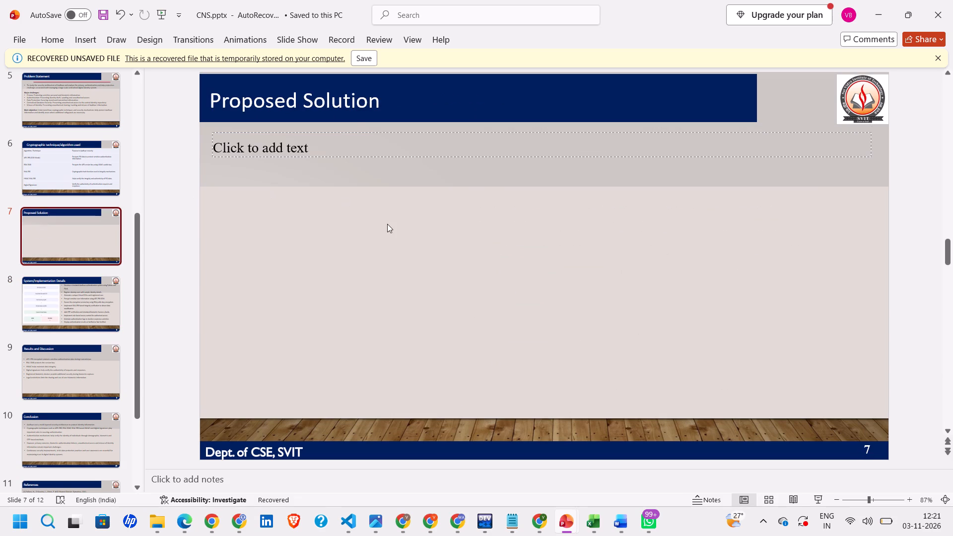
{"action": "key", "text": "super+v"}
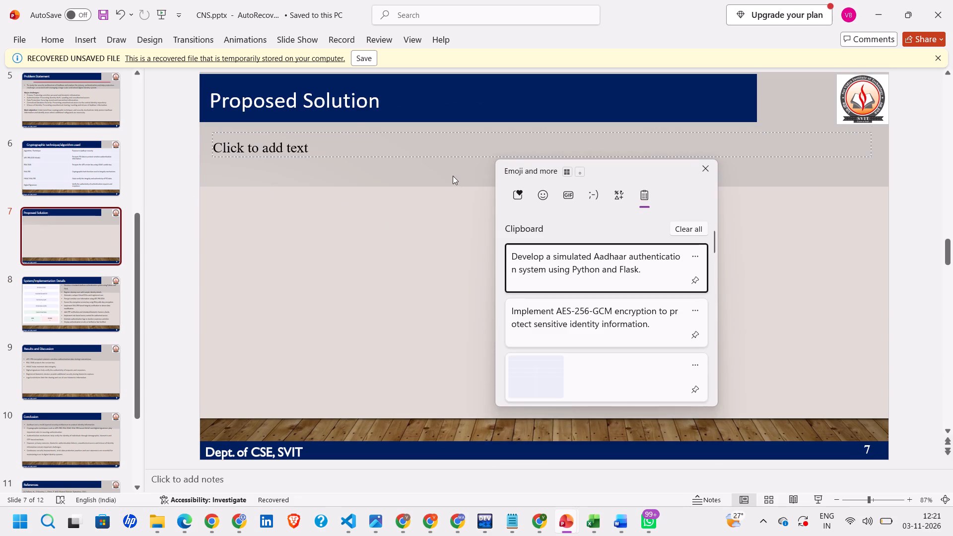
{"action": "left_click", "coordinate": [557, 328]}
{"action": "key", "text": "ctrl+v"}
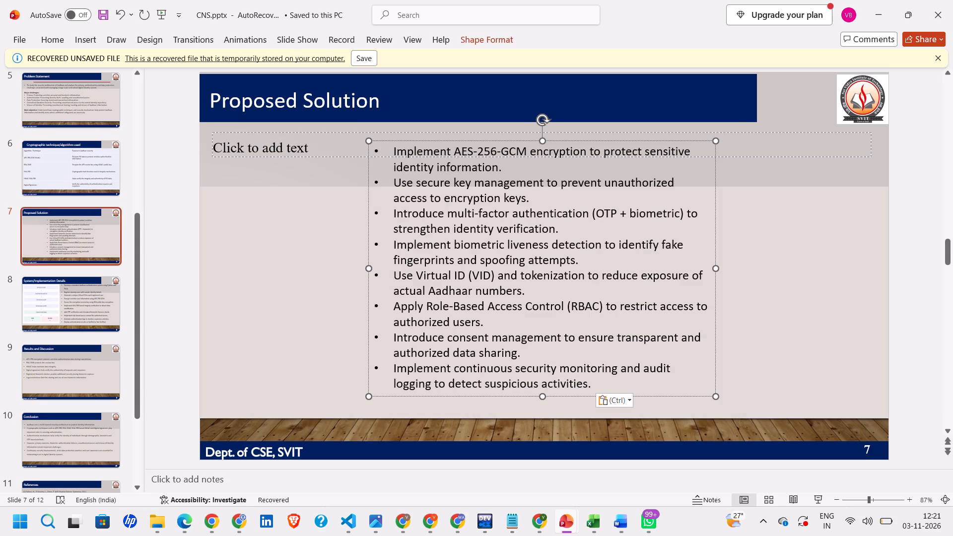
Cut the empty text placeholder from the Proposed Solution slide.
{"action": "left_click", "coordinate": [325, 141]}
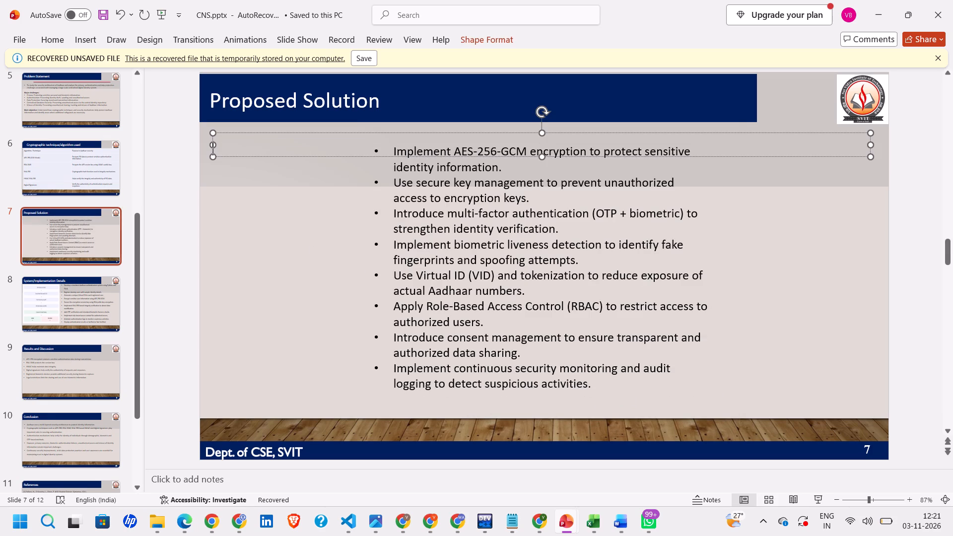
{"action": "right_click", "coordinate": [213, 156]}
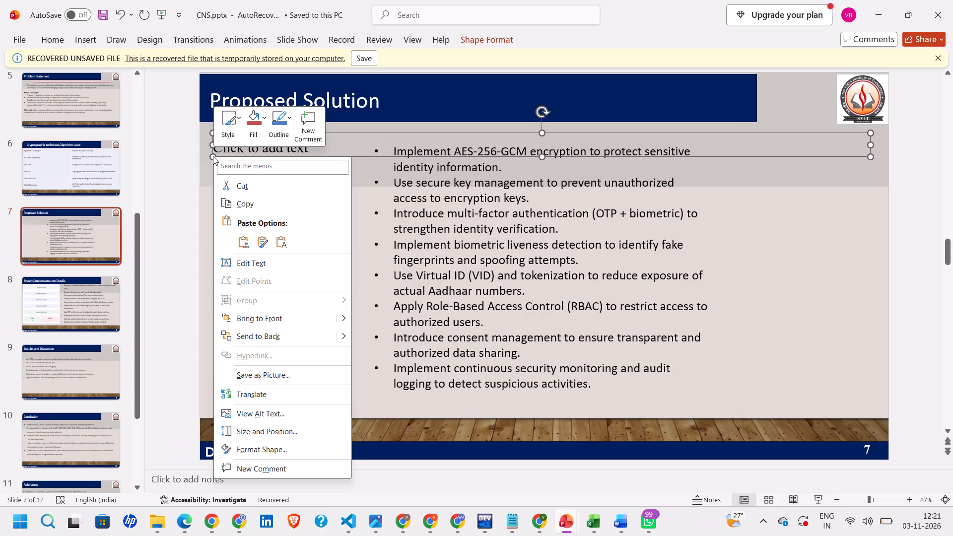
{"action": "left_click", "coordinate": [231, 187]}
Widen the proposed-solution text box toward the slide's left margin and move it slightly lower beneath the title.
{"action": "left_click", "coordinate": [489, 210]}
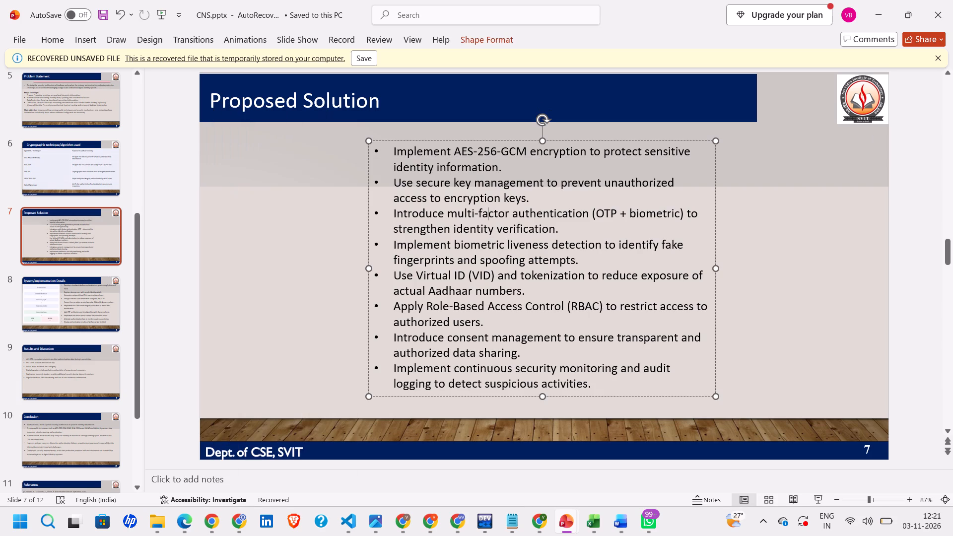
{"action": "left_click_drag", "start_coordinate": [367, 270], "coordinate": [209, 254]}
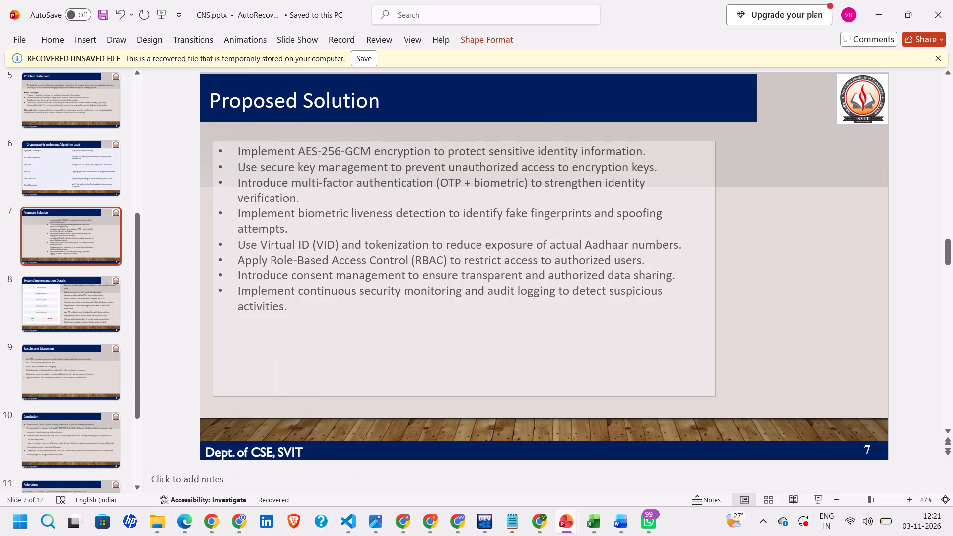
{"action": "left_click_drag", "start_coordinate": [209, 254], "coordinate": [210, 251]}
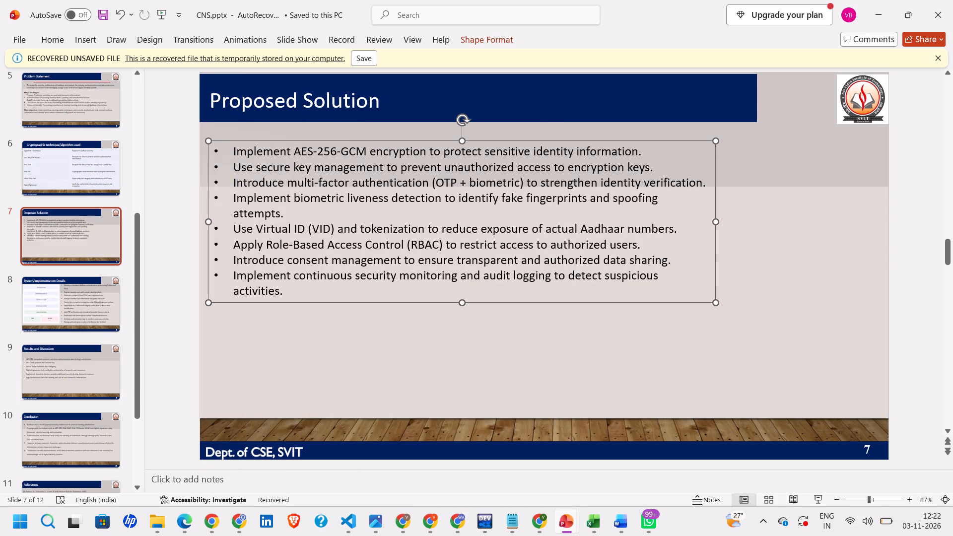
{"action": "left_click_drag", "start_coordinate": [457, 216], "coordinate": [423, 140]}
{"action": "left_click_drag", "start_coordinate": [423, 140], "coordinate": [439, 143]}
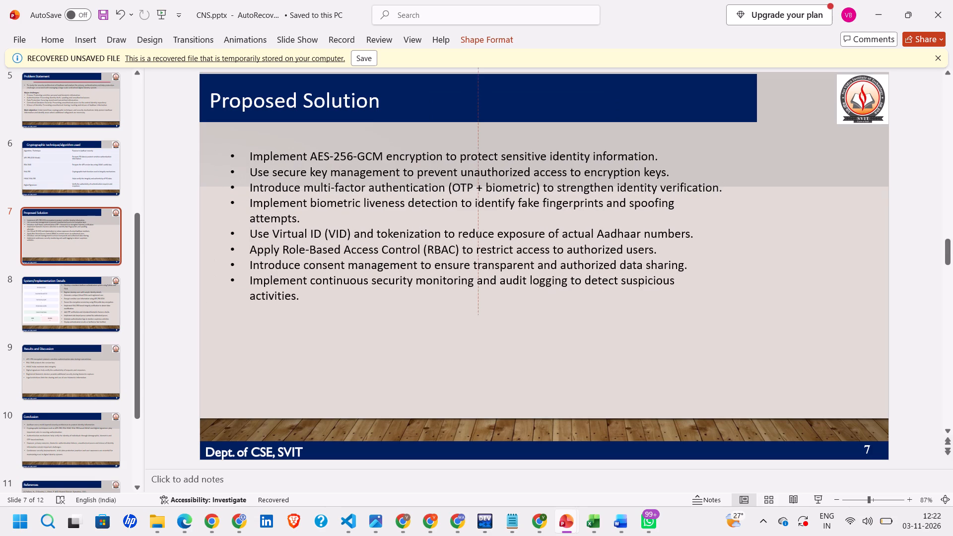
{"action": "left_click_drag", "start_coordinate": [439, 143], "coordinate": [432, 149]}
Set the line spacing of all the proposed-solution bullets to 1.5.
{"action": "left_click_drag", "start_coordinate": [348, 301], "coordinate": [233, 161]}
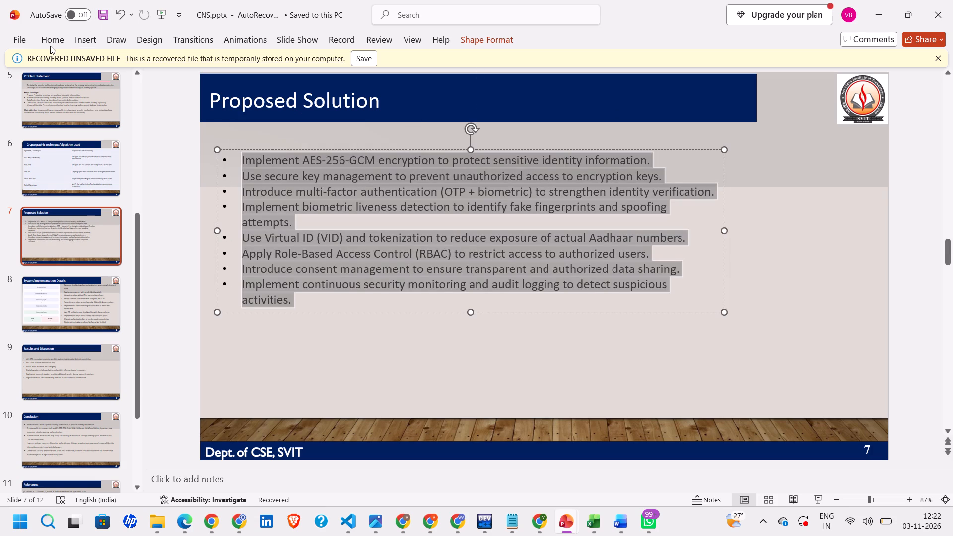
{"action": "left_click", "coordinate": [50, 46]}
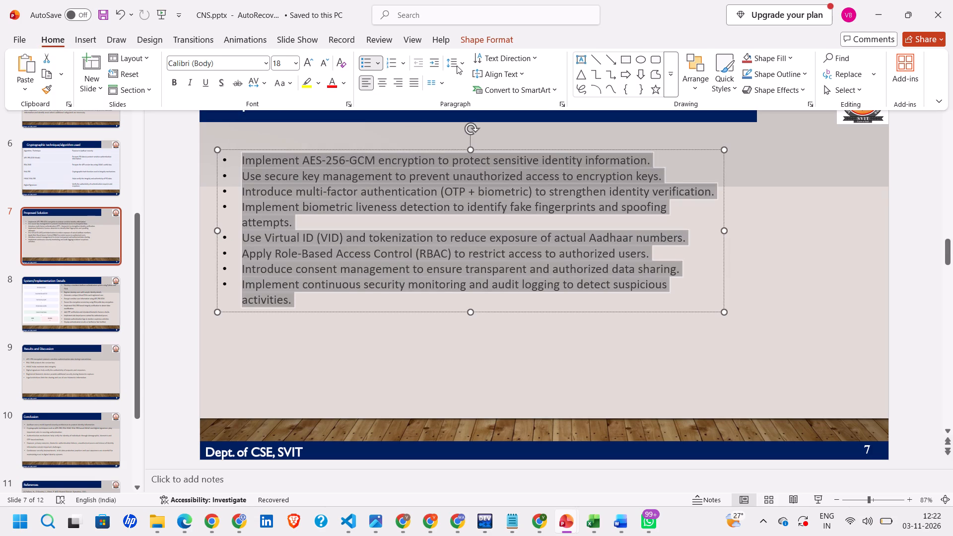
{"action": "left_click", "coordinate": [464, 68]}
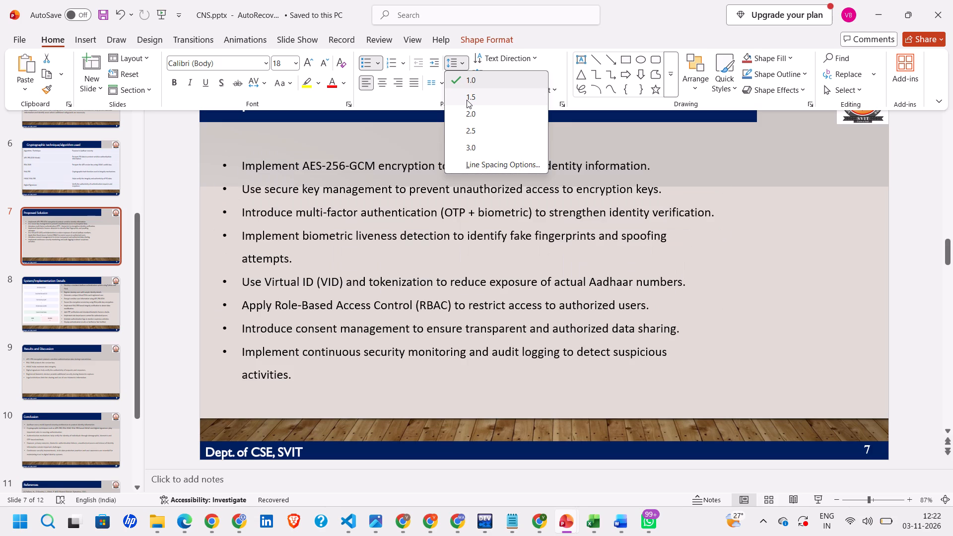
{"action": "left_click", "coordinate": [467, 100]}
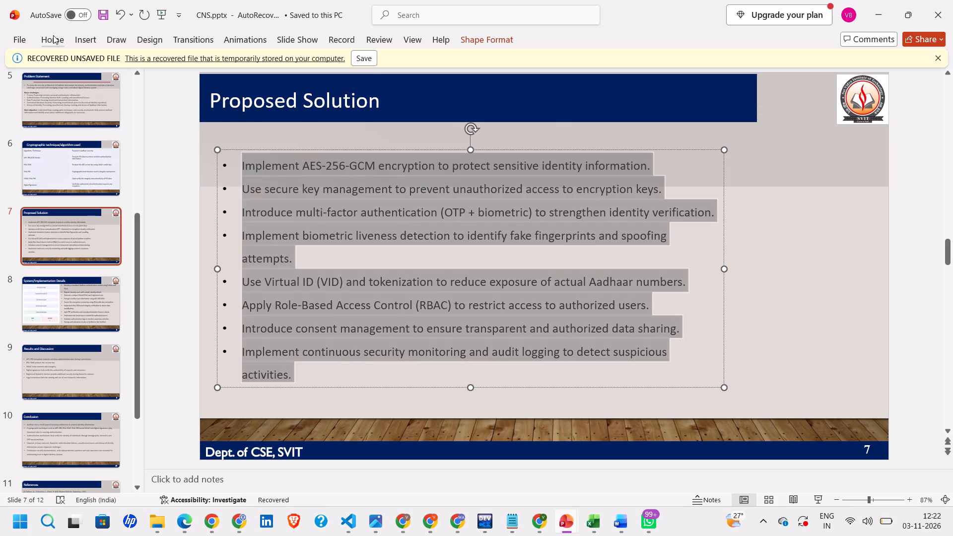
Increase the font size of the proposed-solution bullets to 20.
{"action": "left_click", "coordinate": [53, 35]}
{"action": "left_click", "coordinate": [309, 63]}
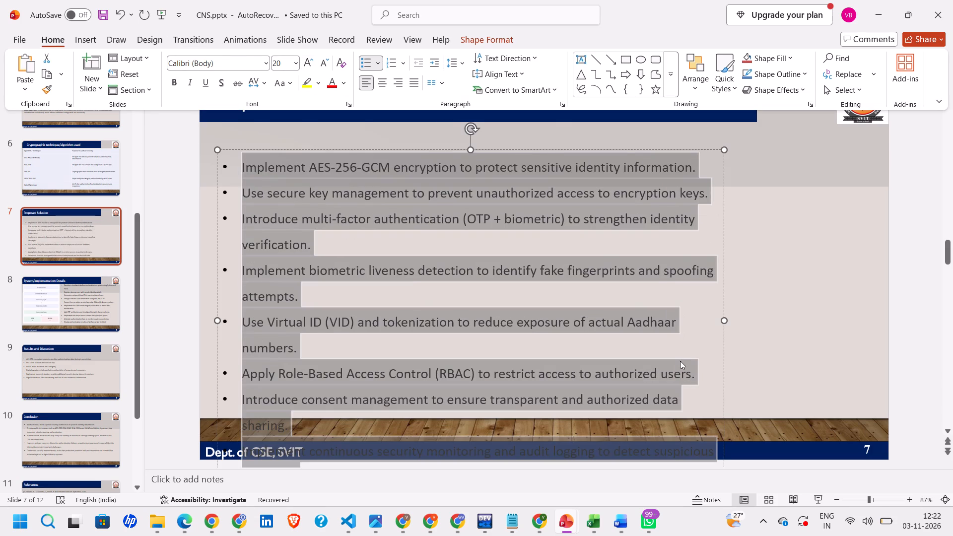
Justify the proposed-solution bullets and widen their text box to near the slide's right margin.
{"action": "left_click", "coordinate": [409, 90]}
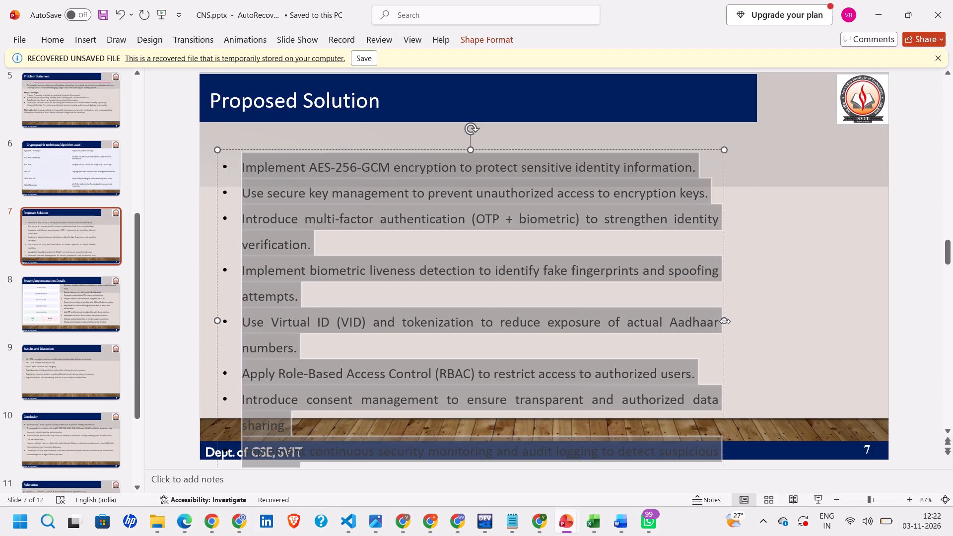
{"action": "left_click_drag", "start_coordinate": [725, 321], "coordinate": [856, 275]}
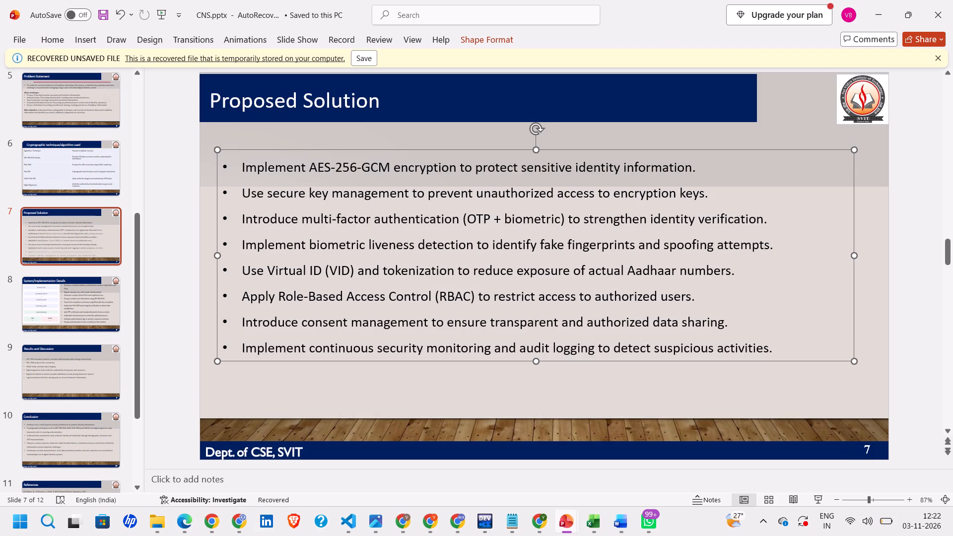
{"action": "left_click", "coordinate": [429, 413]}
Review the System/Implementation Details, Results and Discussion, Conclusion and References slides for content that still needs work.
{"action": "left_click", "coordinate": [68, 312]}
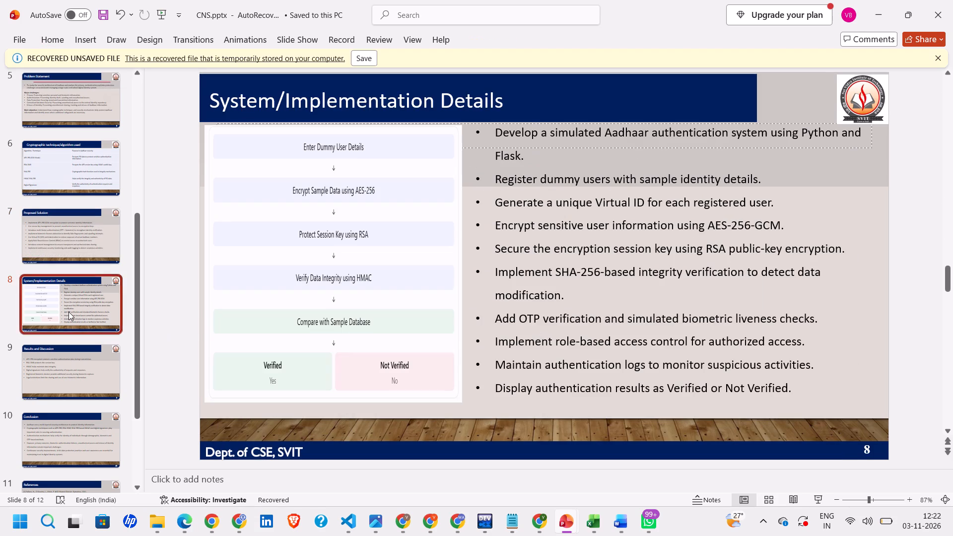
{"action": "left_click", "coordinate": [41, 370]}
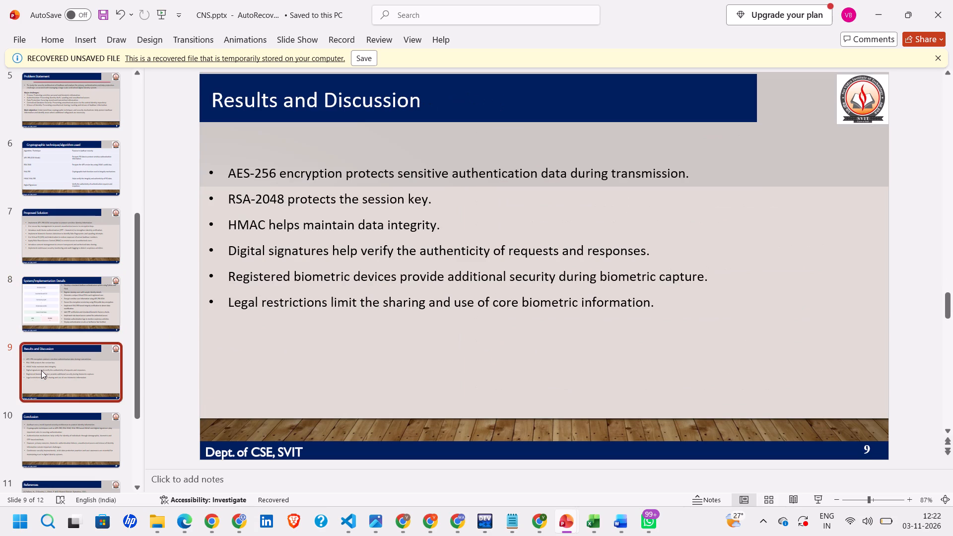
{"action": "left_click", "coordinate": [390, 290]}
{"action": "left_click_drag", "start_coordinate": [390, 290], "coordinate": [262, 289]}
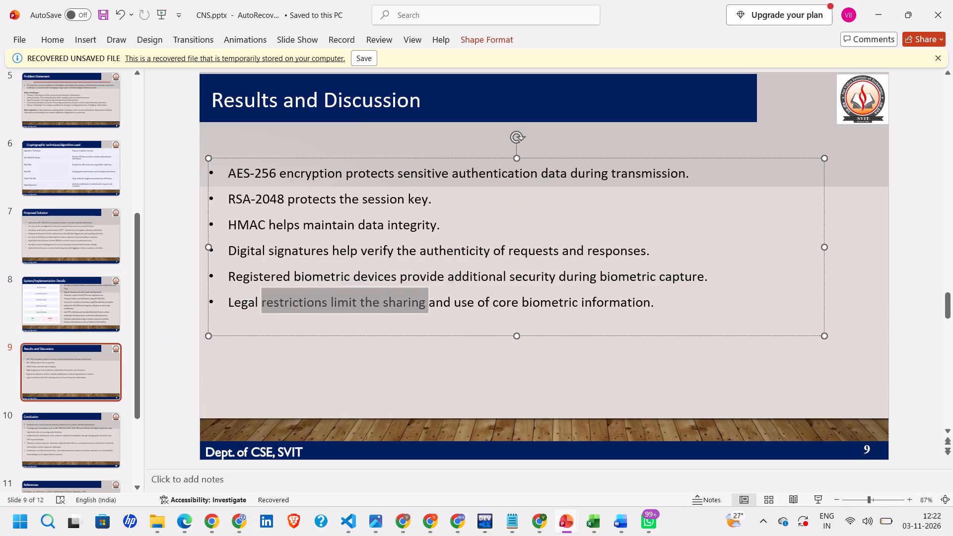
{"action": "left_click", "coordinate": [297, 348]}
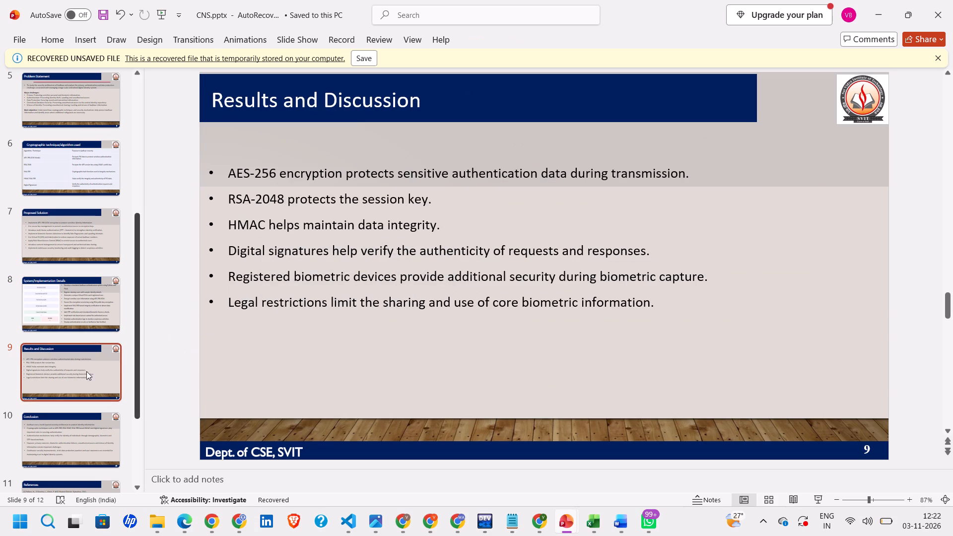
{"action": "left_click", "coordinate": [59, 445]}
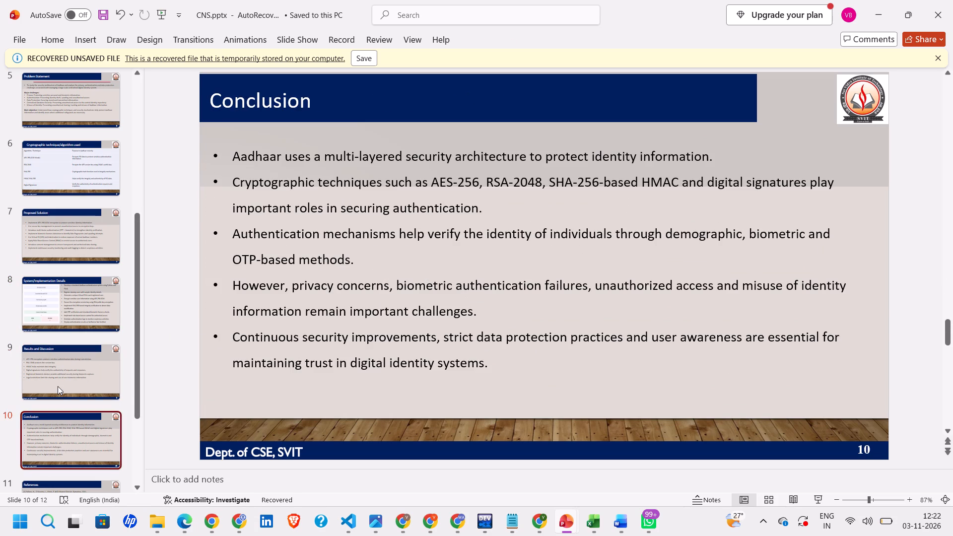
{"action": "left_click", "coordinate": [58, 386]}
{"action": "left_click", "coordinate": [72, 436]}
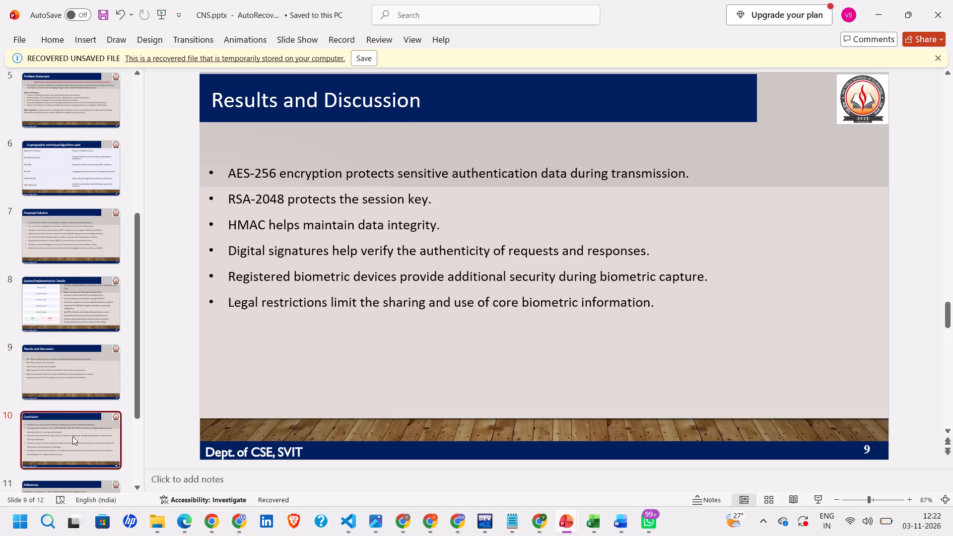
{"action": "scroll", "coordinate": [72, 436], "scroll_direction": "down", "scroll_amount": 1}
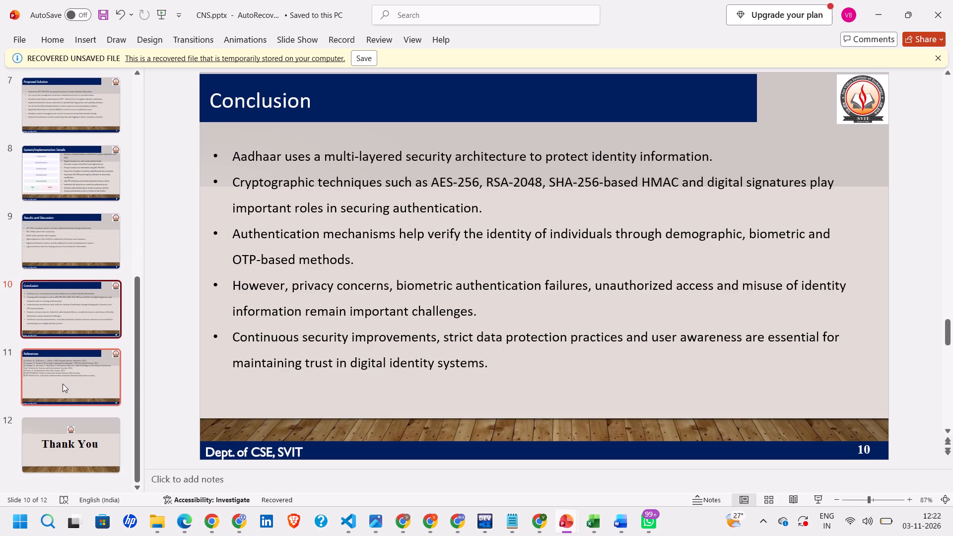
{"action": "left_click", "coordinate": [63, 384]}
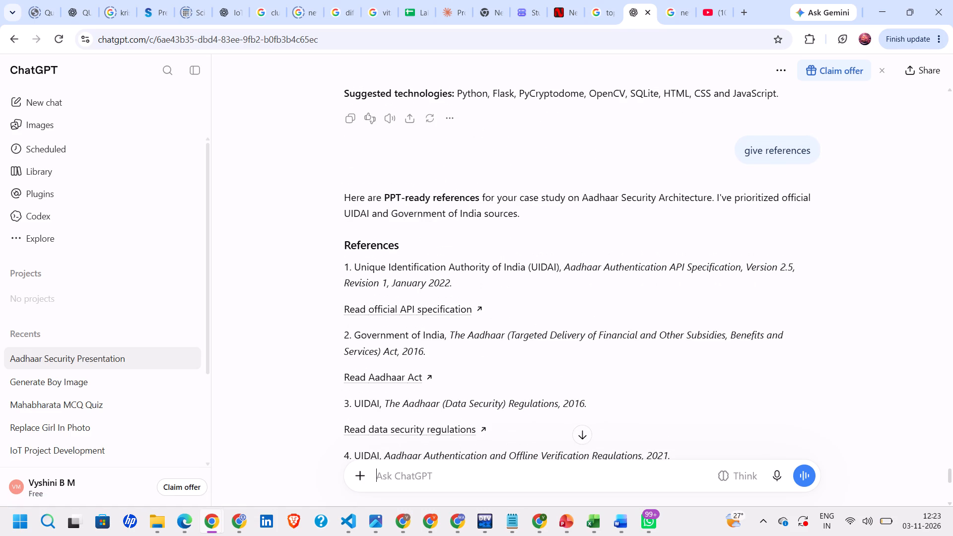
Copy the first two ChatGPT references, from "Unique Identification Authority of India (UIDAI)" through the Aadhaar Act, 2016 entry.
{"action": "left_click_drag", "start_coordinate": [356, 261], "coordinate": [444, 361]}
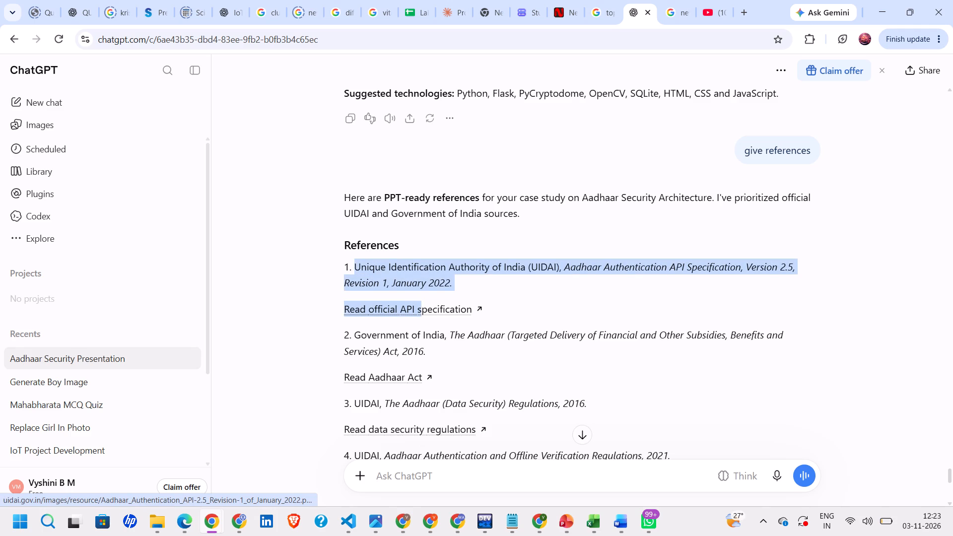
{"action": "left_click_drag", "start_coordinate": [444, 361], "coordinate": [429, 347]}
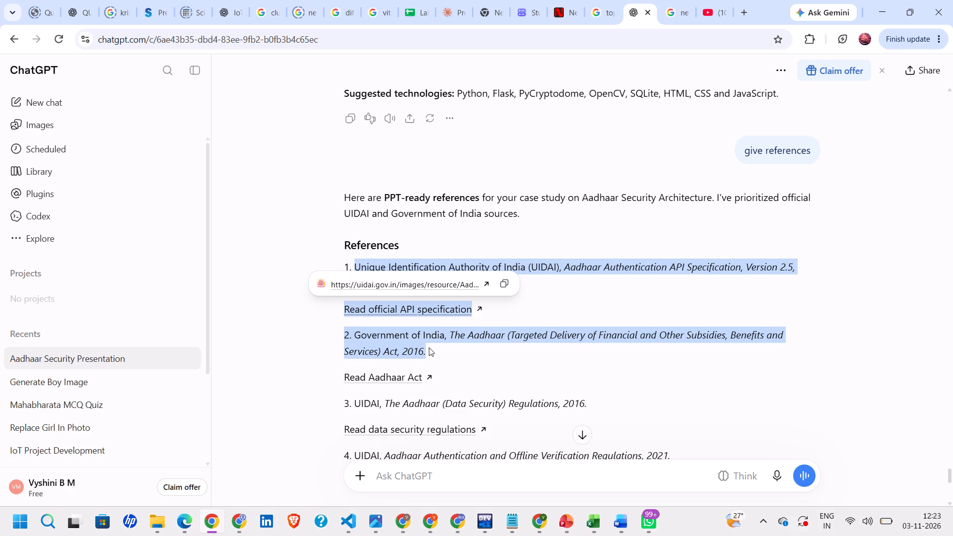
{"action": "key", "text": "ctrl+c"}
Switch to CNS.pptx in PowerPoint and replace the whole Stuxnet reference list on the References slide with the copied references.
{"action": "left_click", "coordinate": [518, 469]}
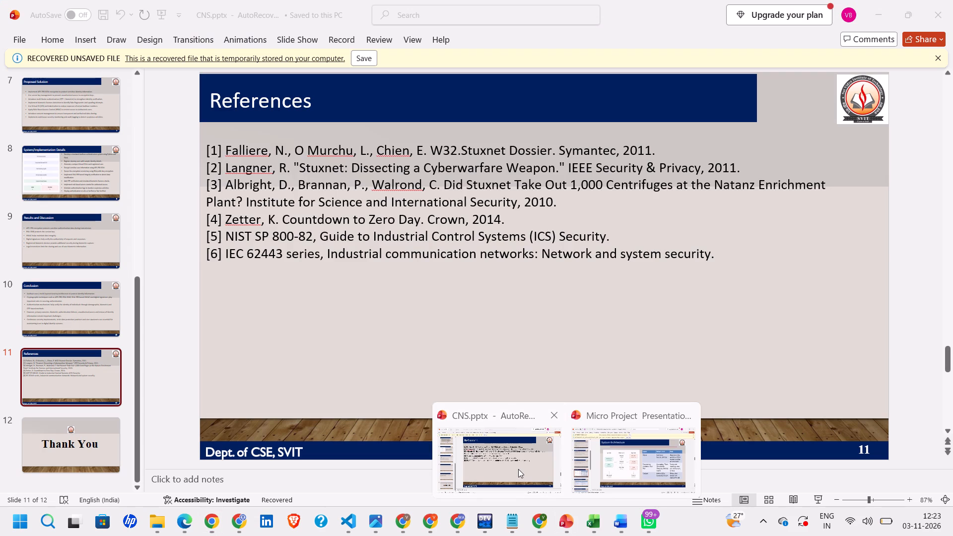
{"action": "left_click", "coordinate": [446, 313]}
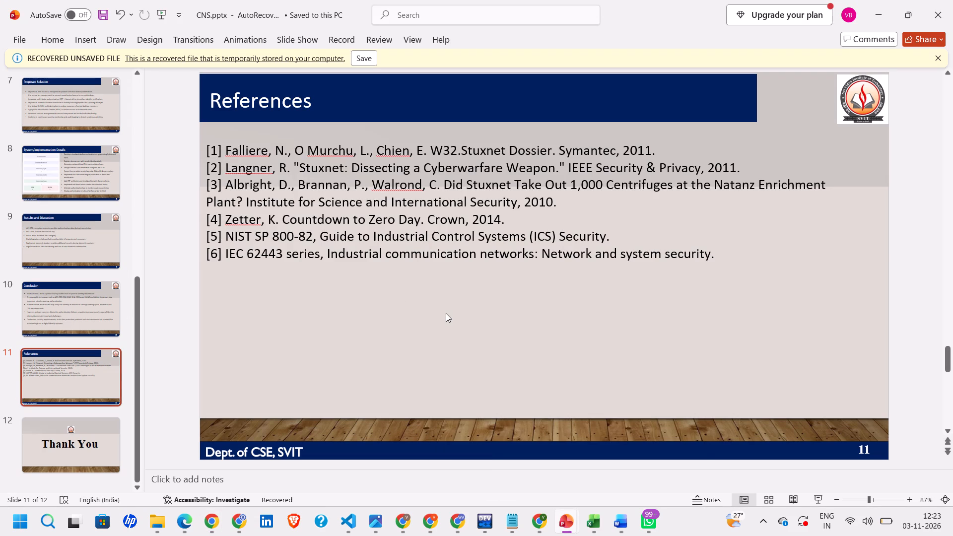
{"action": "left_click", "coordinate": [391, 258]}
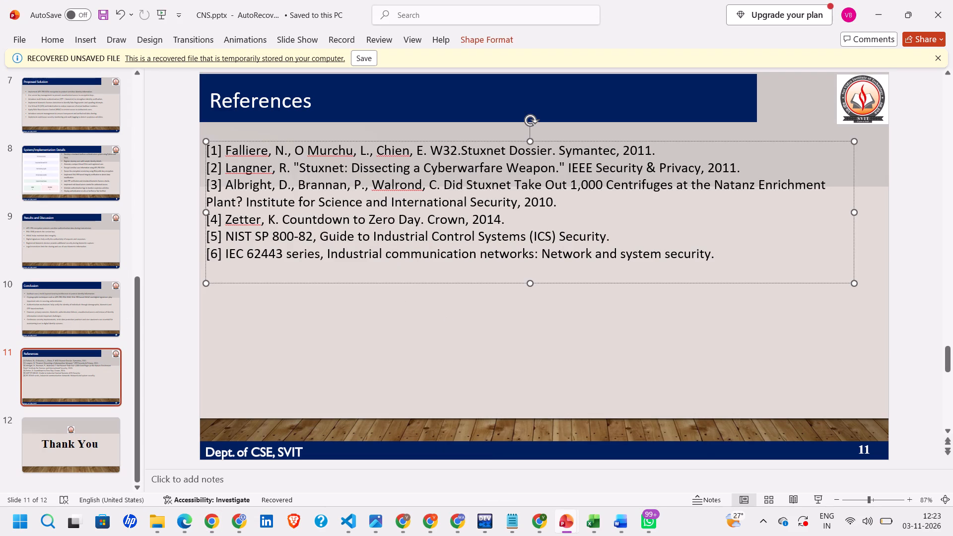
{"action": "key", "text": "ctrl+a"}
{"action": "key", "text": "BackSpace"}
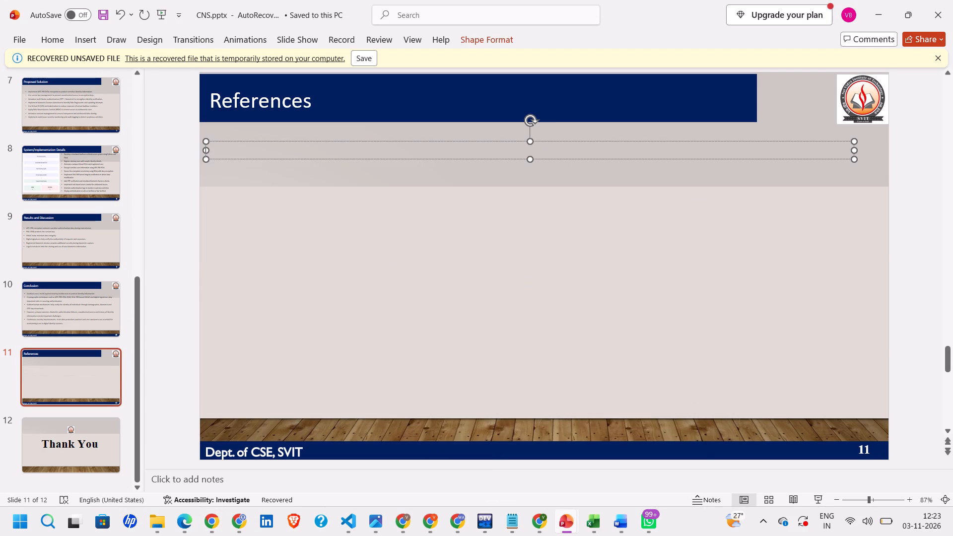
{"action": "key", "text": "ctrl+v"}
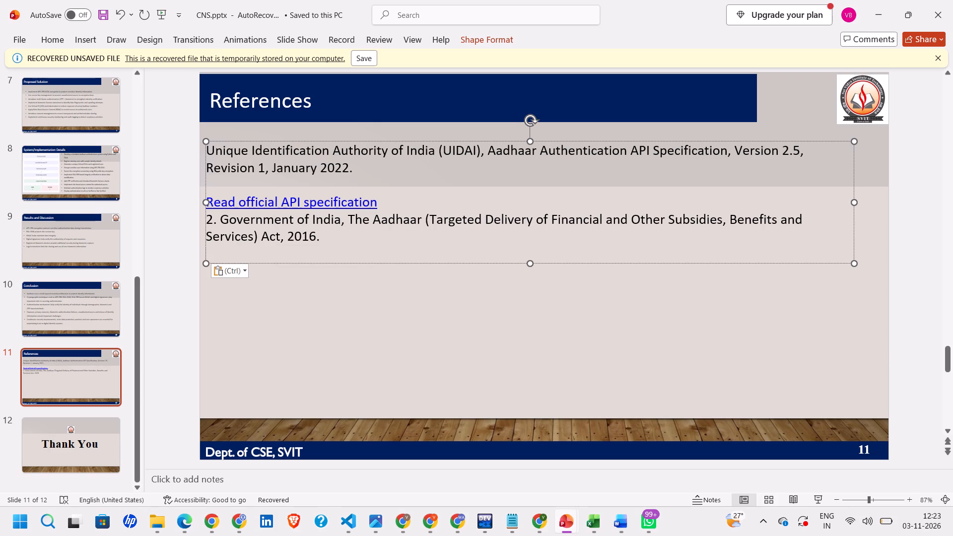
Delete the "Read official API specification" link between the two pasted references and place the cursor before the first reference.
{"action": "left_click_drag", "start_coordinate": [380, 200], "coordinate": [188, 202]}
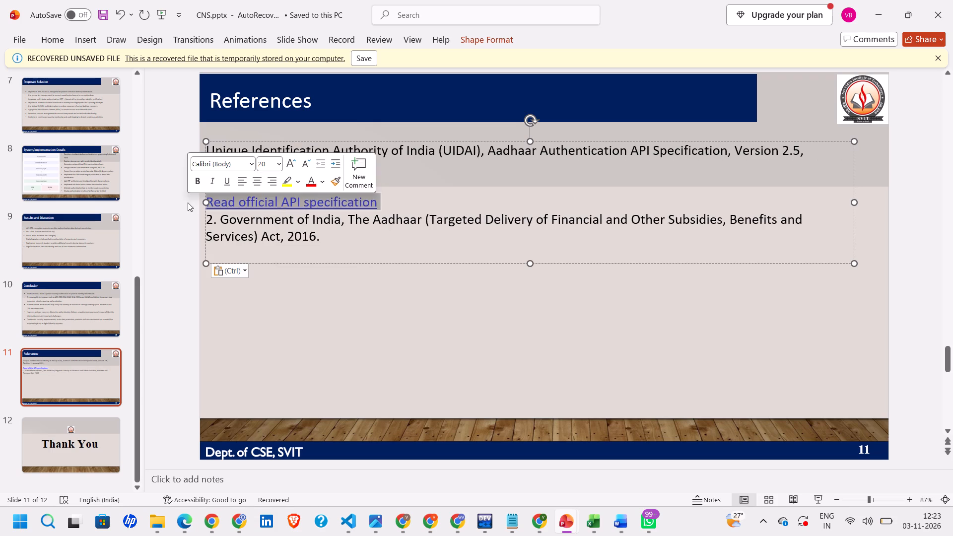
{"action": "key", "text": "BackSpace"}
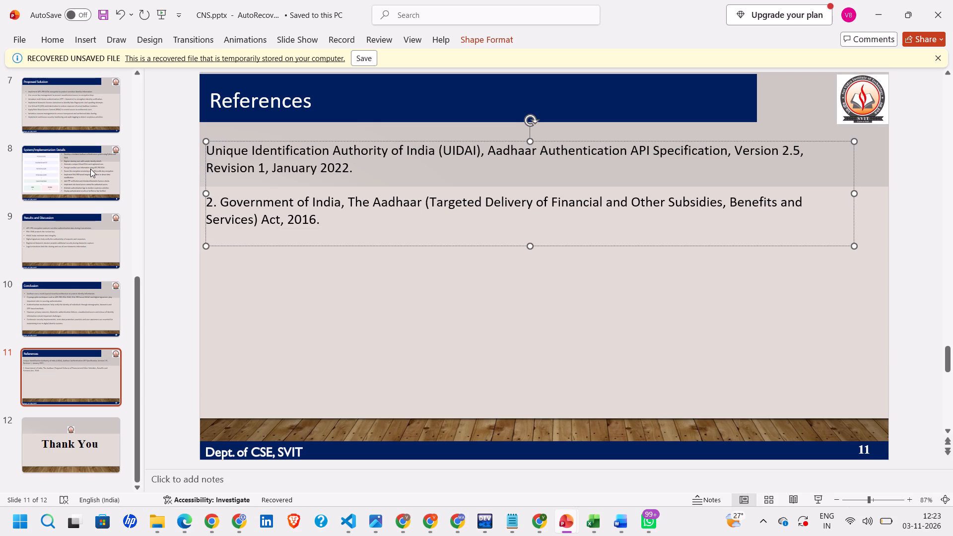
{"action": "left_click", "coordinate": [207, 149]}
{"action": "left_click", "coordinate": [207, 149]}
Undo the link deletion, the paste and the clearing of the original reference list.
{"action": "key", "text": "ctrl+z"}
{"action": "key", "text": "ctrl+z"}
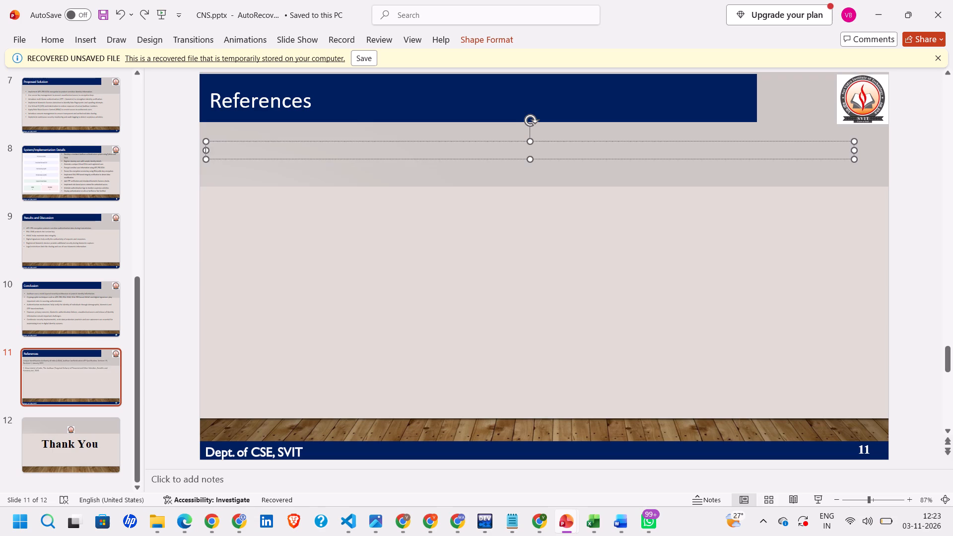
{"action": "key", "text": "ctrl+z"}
Clear the W32.Stuxnet Dossier text of entry [1] on the References slide, keeping the [1] label on its own line.
{"action": "left_click", "coordinate": [228, 151]}
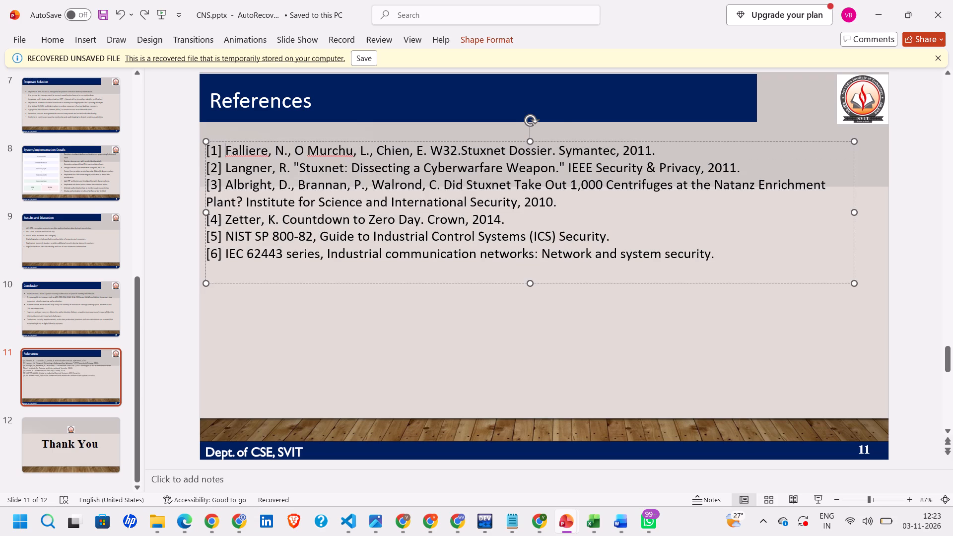
{"action": "left_click", "coordinate": [228, 151]}
{"action": "left_click_drag", "start_coordinate": [228, 151], "coordinate": [233, 157]}
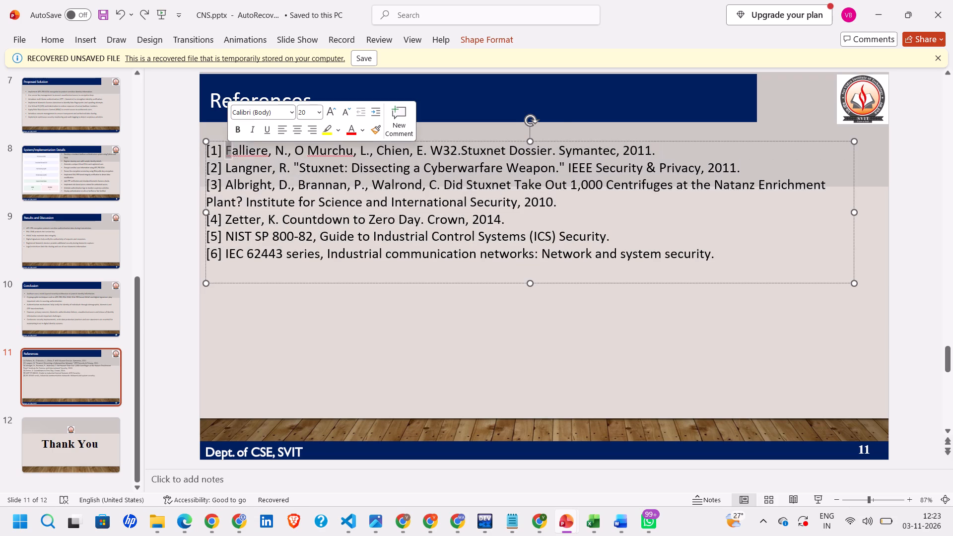
{"action": "left_click_drag", "start_coordinate": [233, 157], "coordinate": [675, 147]}
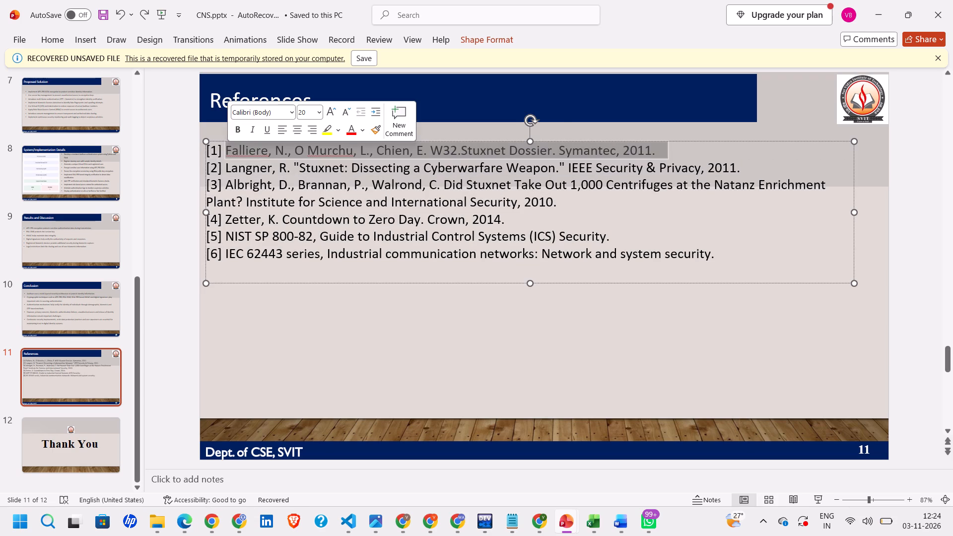
{"action": "left_click_drag", "start_coordinate": [675, 147], "coordinate": [674, 147]}
{"action": "key", "text": "BackSpace"}
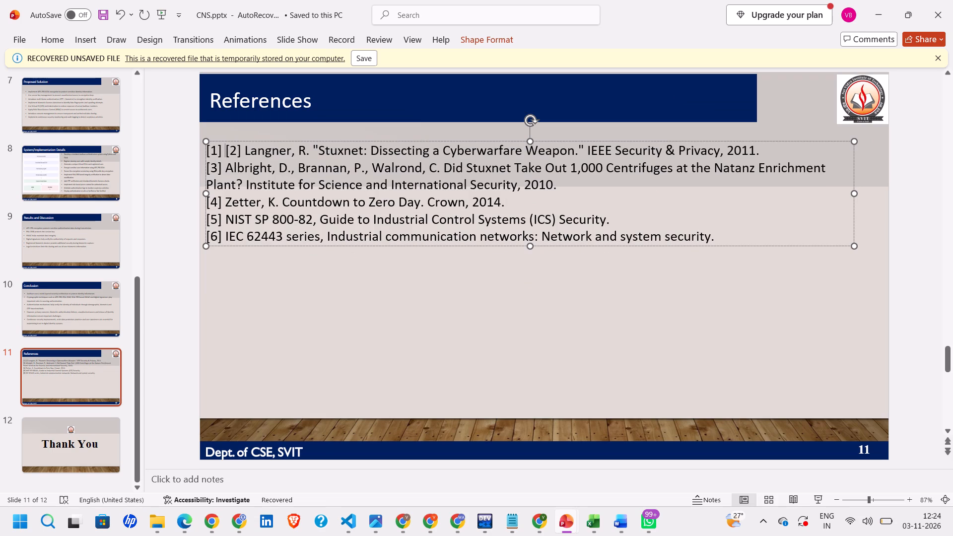
{"action": "key", "text": "Return"}
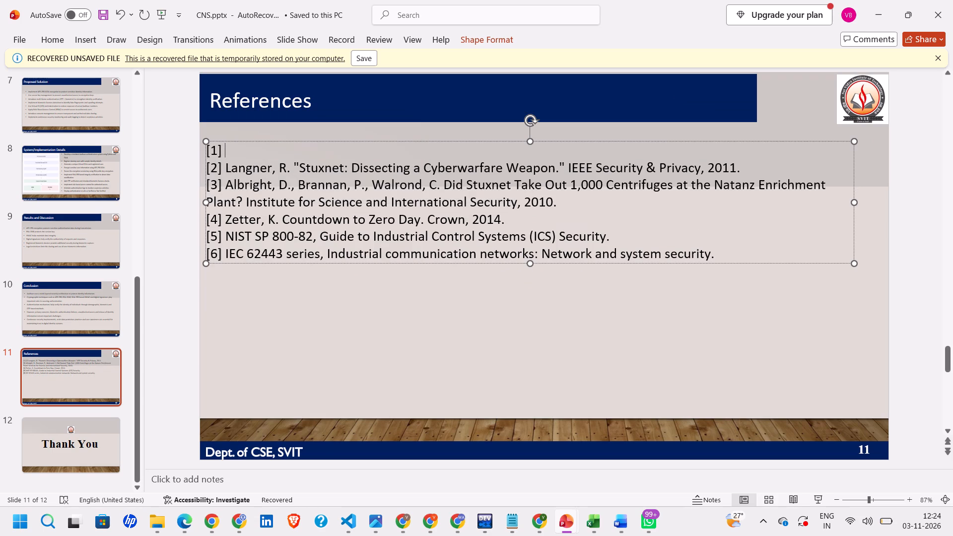
Clear the "Stuxnet: Dissecting a Cyberwarfare Weapon" text of entry [2], including its final period, keeping only the [2] label.
{"action": "left_click_drag", "start_coordinate": [224, 169], "coordinate": [388, 228]}
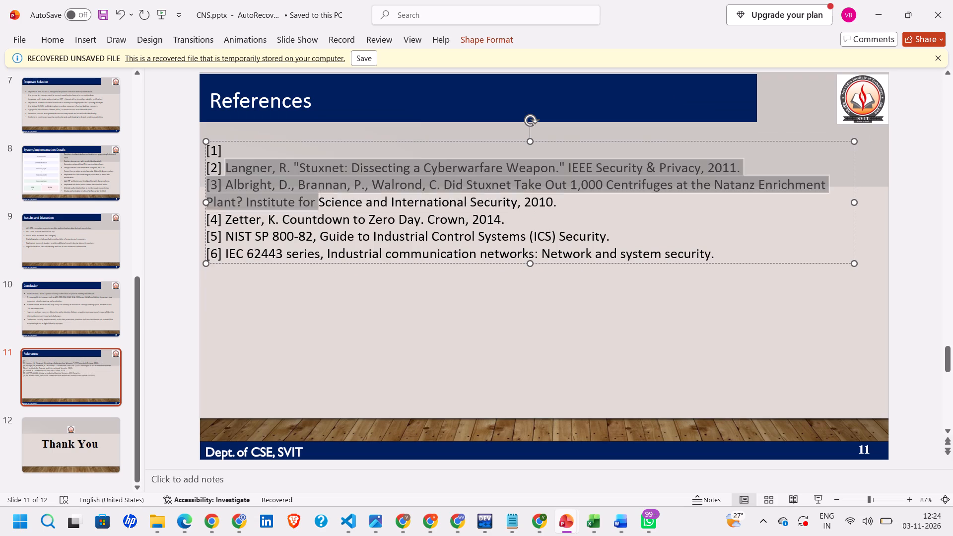
{"action": "left_click_drag", "start_coordinate": [388, 228], "coordinate": [556, 166]}
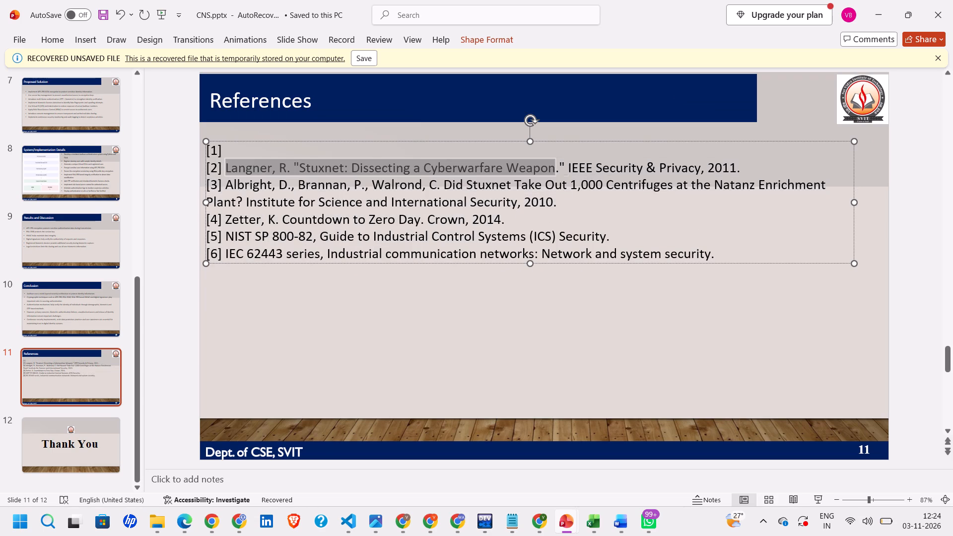
{"action": "left_click_drag", "start_coordinate": [556, 166], "coordinate": [737, 167]}
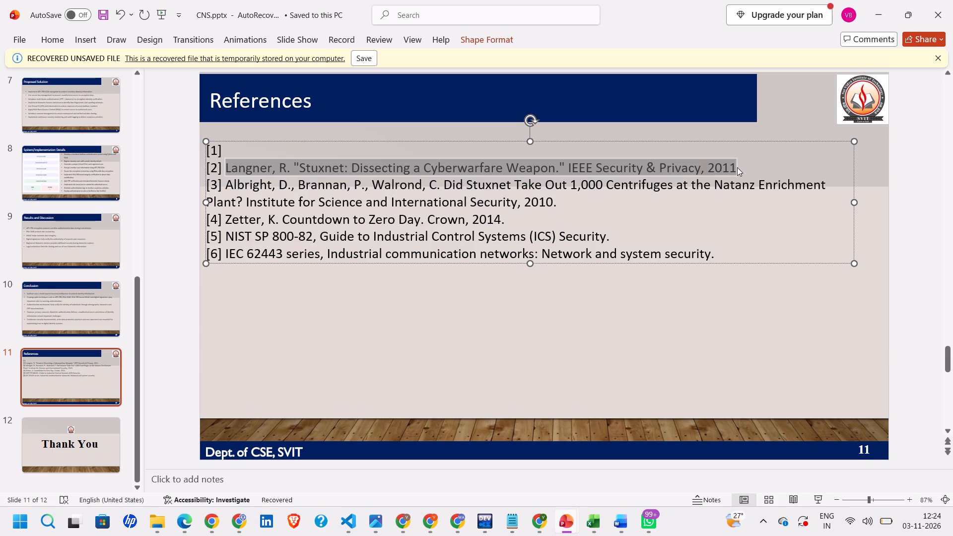
{"action": "key", "text": "BackSpace"}
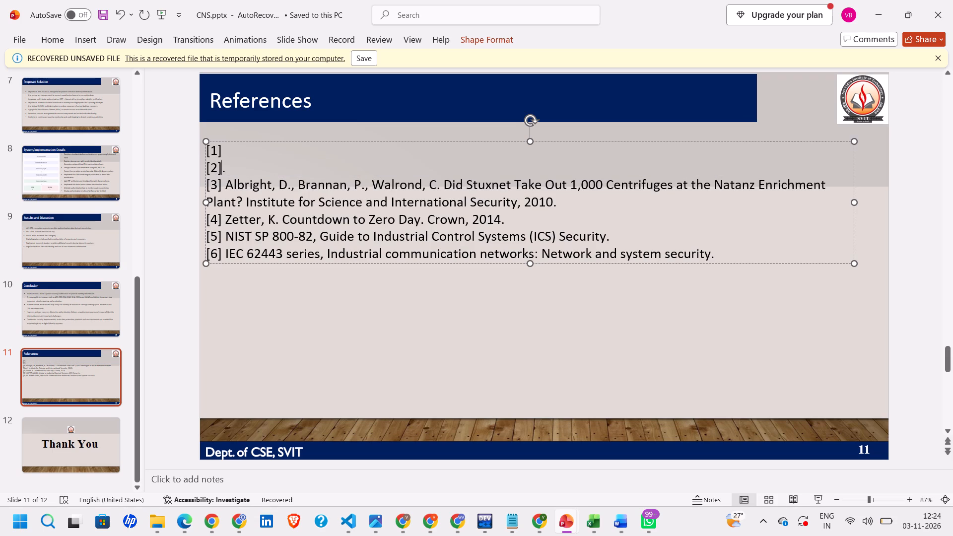
{"action": "key", "text": "Right"}
{"action": "key", "text": "BackSpace"}
Delete the two-line Natanz Enrichment Plant reference text of entry [3], keeping only the [3] label.
{"action": "left_click_drag", "start_coordinate": [225, 181], "coordinate": [307, 187]}
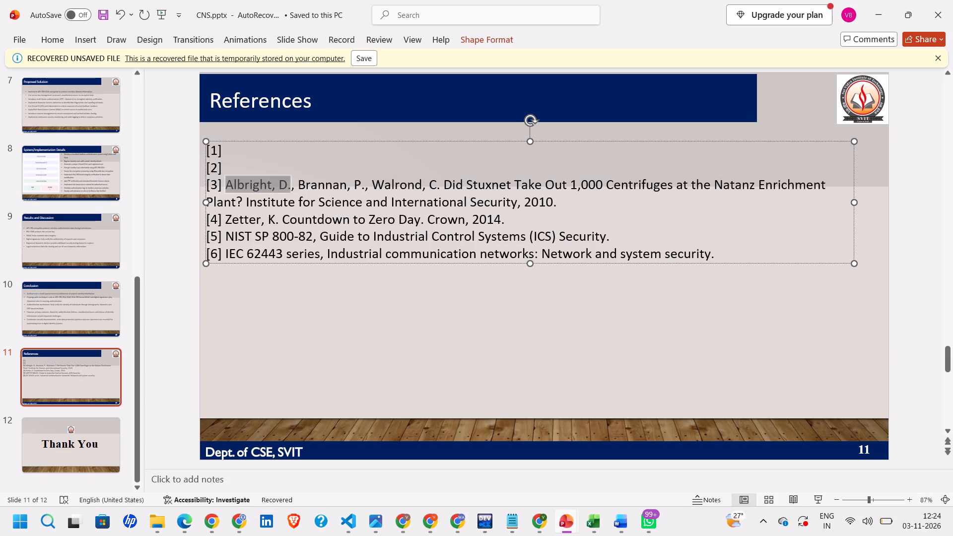
{"action": "left_click_drag", "start_coordinate": [307, 187], "coordinate": [476, 204]}
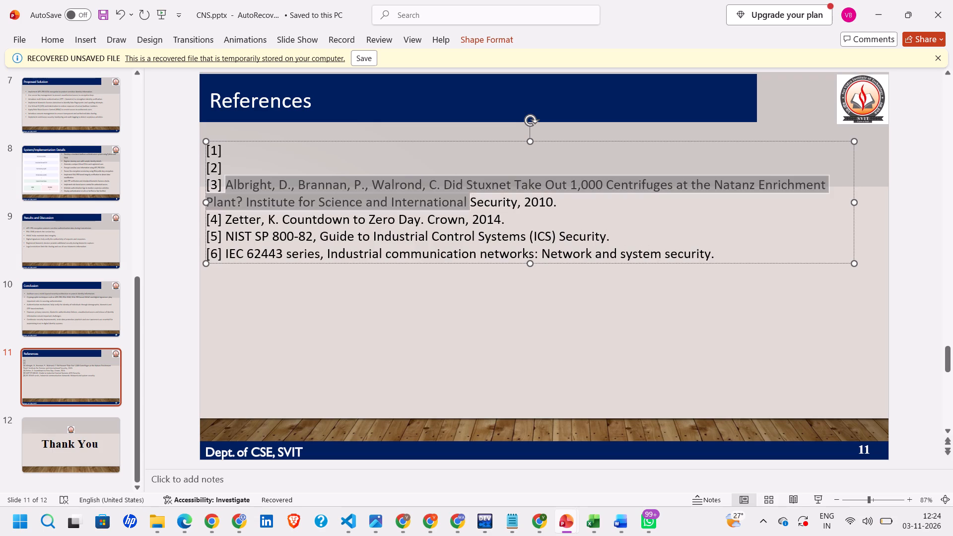
{"action": "left_click_drag", "start_coordinate": [476, 204], "coordinate": [558, 200]}
{"action": "key", "text": "BackSpace"}
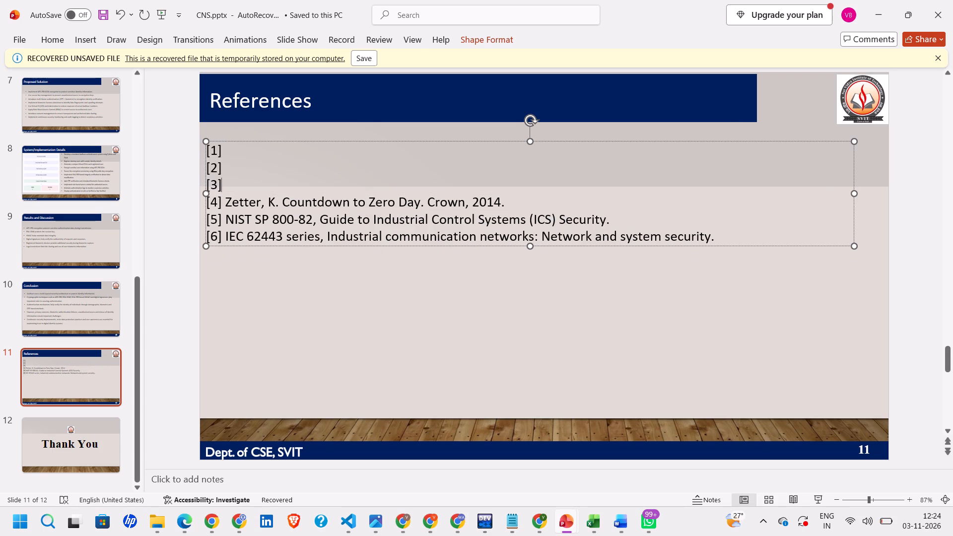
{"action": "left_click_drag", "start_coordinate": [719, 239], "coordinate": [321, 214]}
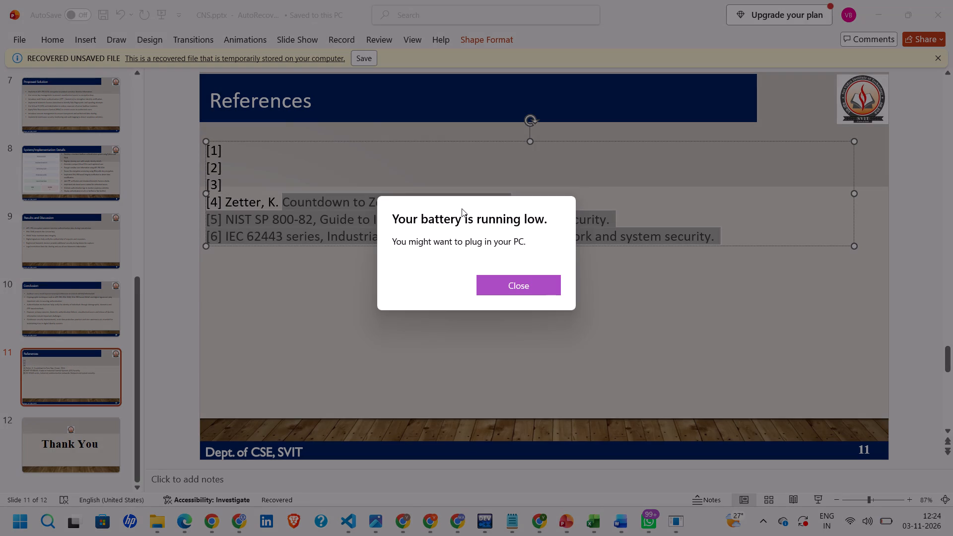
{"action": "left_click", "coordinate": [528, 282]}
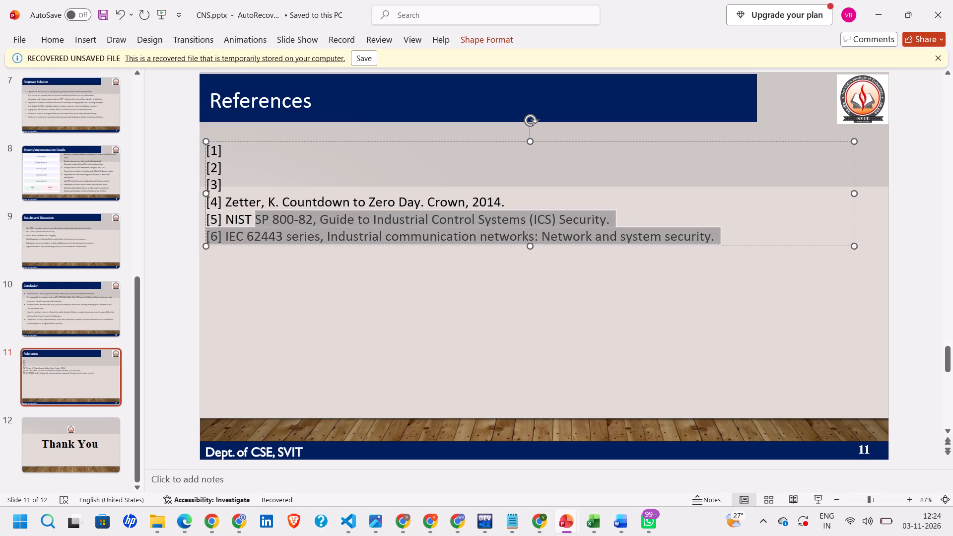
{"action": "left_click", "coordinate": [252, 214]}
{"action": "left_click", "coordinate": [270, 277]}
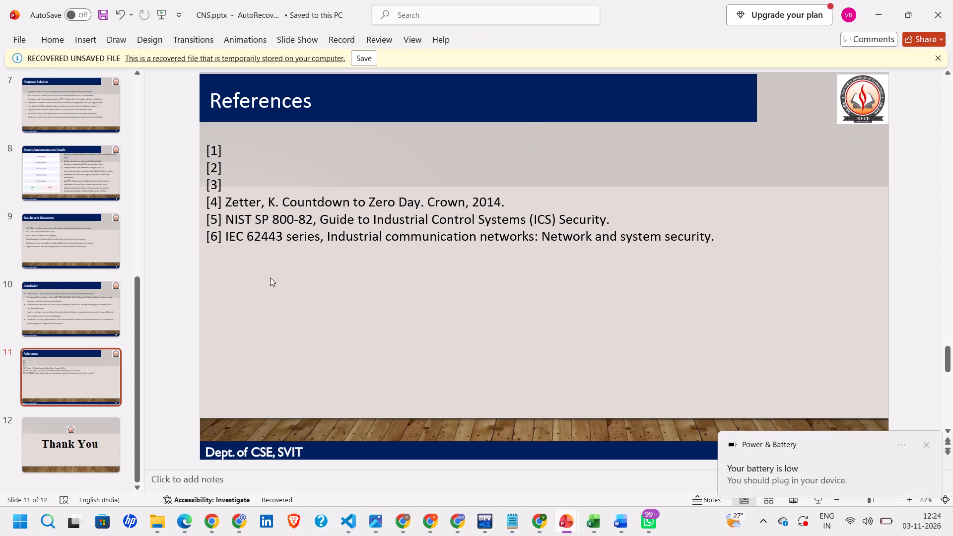
Clear the "Countdown to Zero Day" text of entry [4], keeping the [4] label on its own line.
{"action": "left_click_drag", "start_coordinate": [225, 202], "coordinate": [469, 203]}
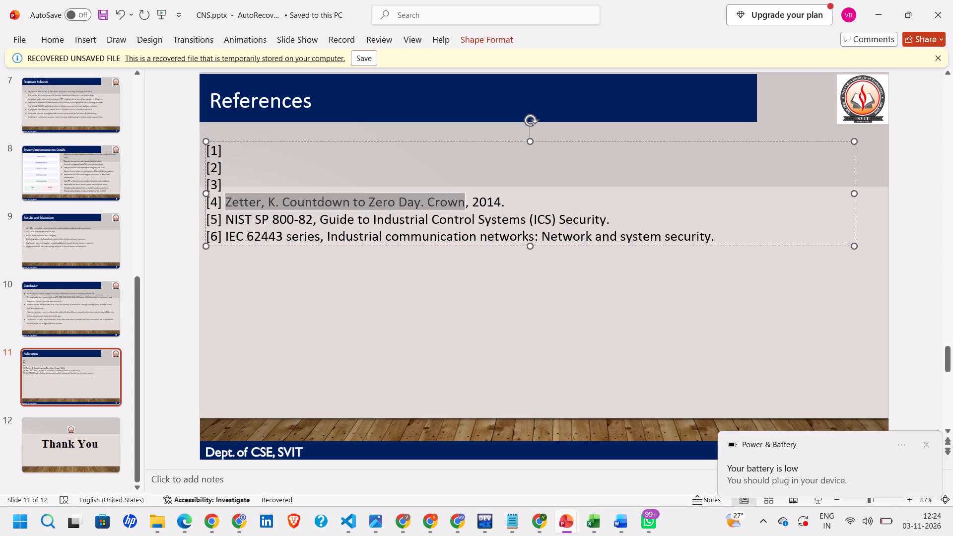
{"action": "left_click_drag", "start_coordinate": [469, 203], "coordinate": [508, 201]}
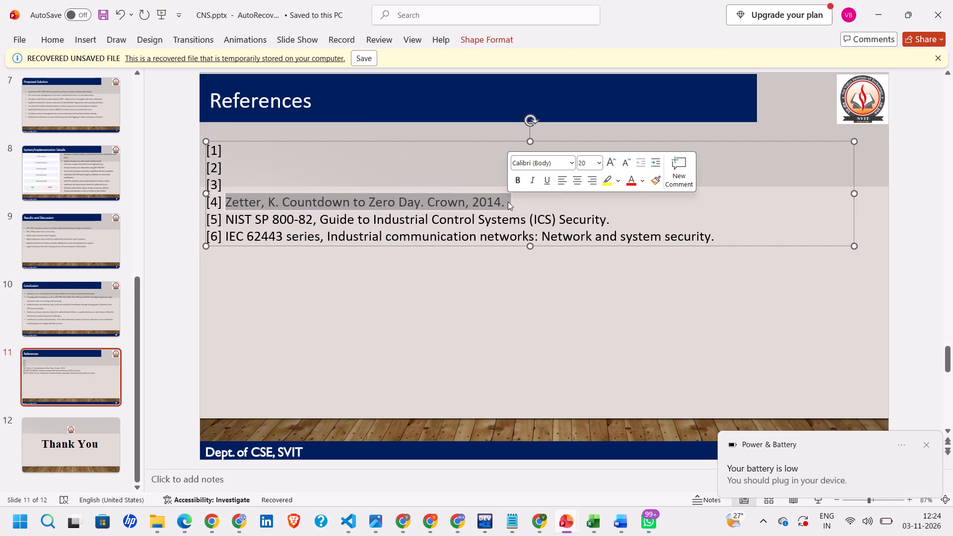
{"action": "key", "text": "BackSpace"}
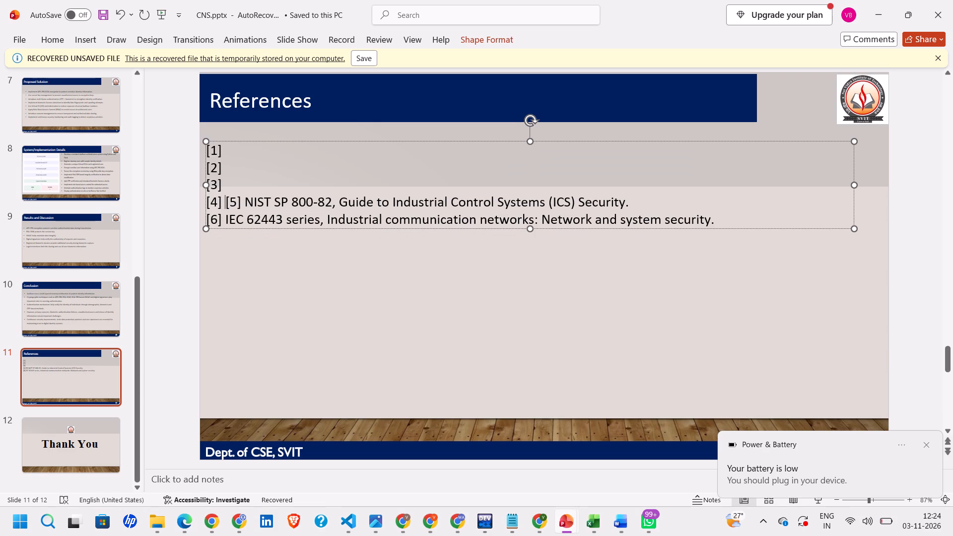
{"action": "key", "text": "Return"}
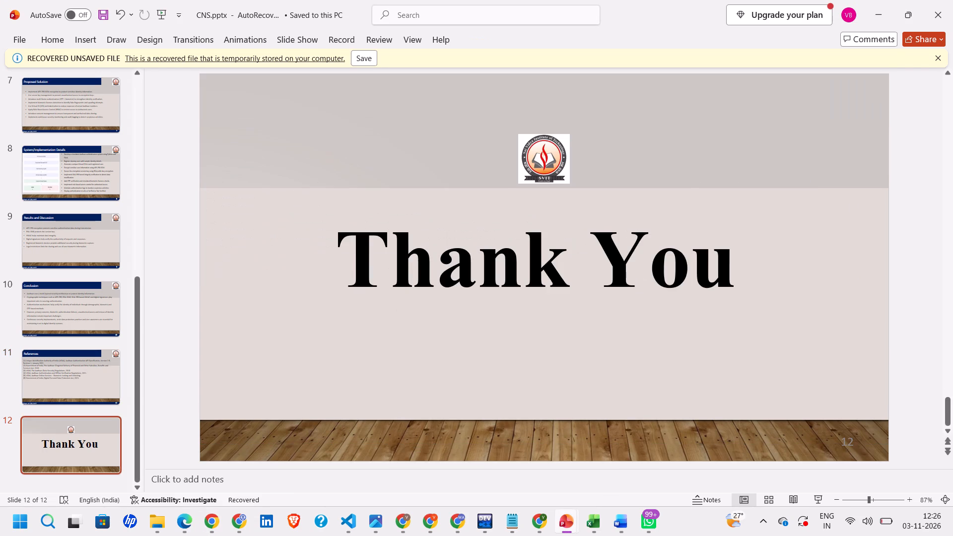
{"action": "scroll", "coordinate": [396, 303], "scroll_direction": "up", "scroll_amount": 1}
{"action": "left_click", "coordinate": [98, 363]}
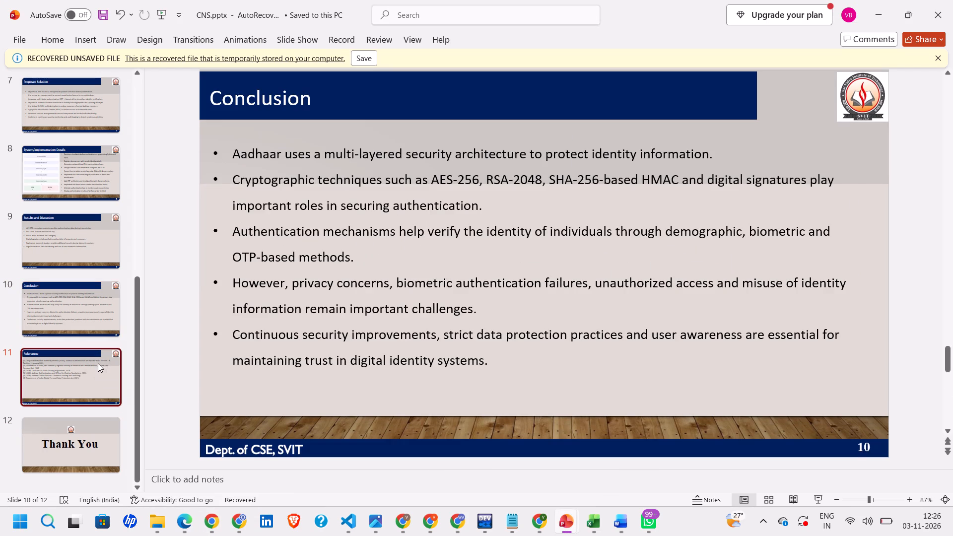
{"action": "left_click", "coordinate": [358, 274]}
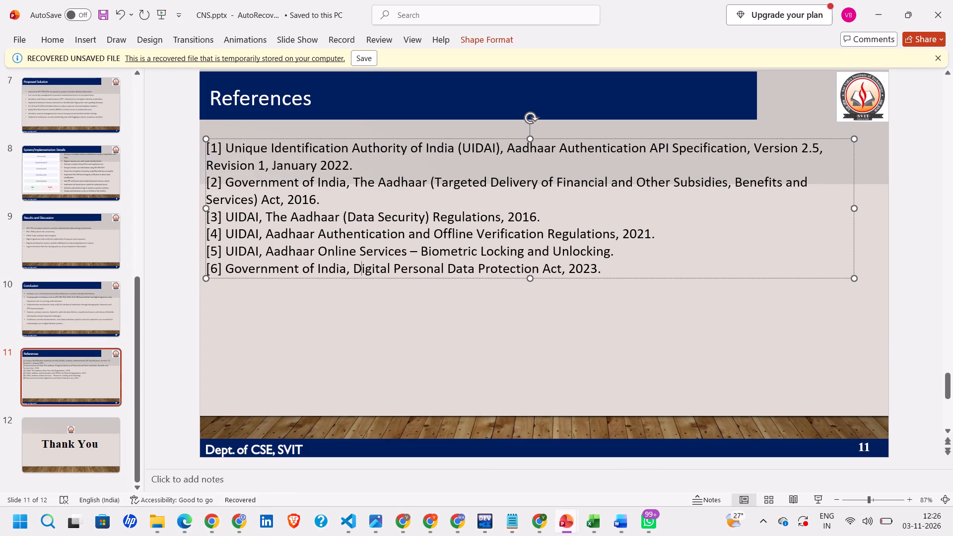
{"action": "key", "text": "ctrl+a"}
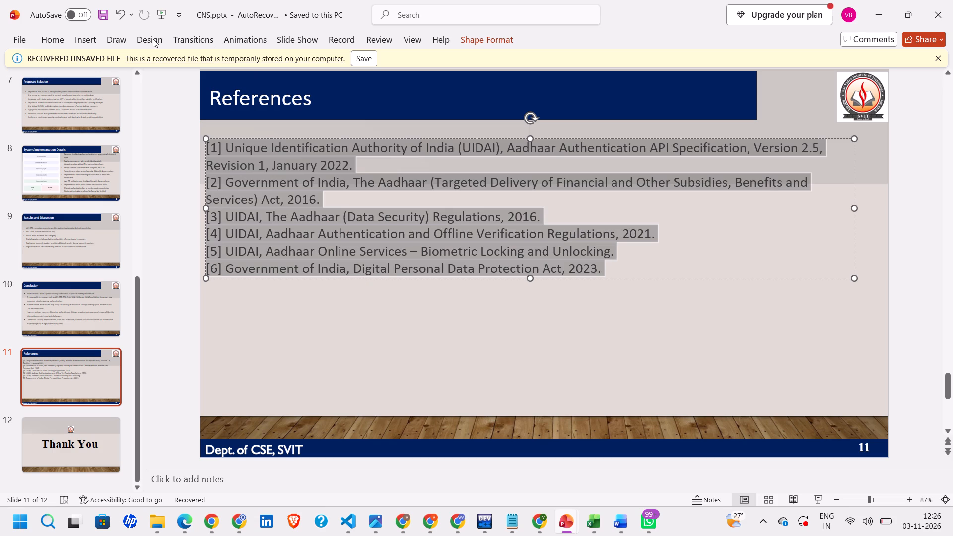
{"action": "left_click", "coordinate": [60, 41]}
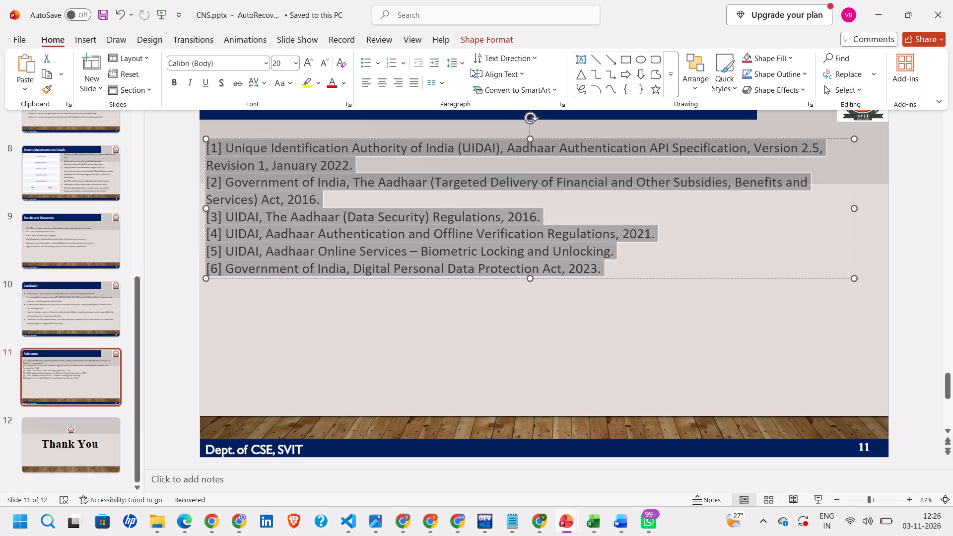
{"action": "left_click", "coordinate": [467, 66]}
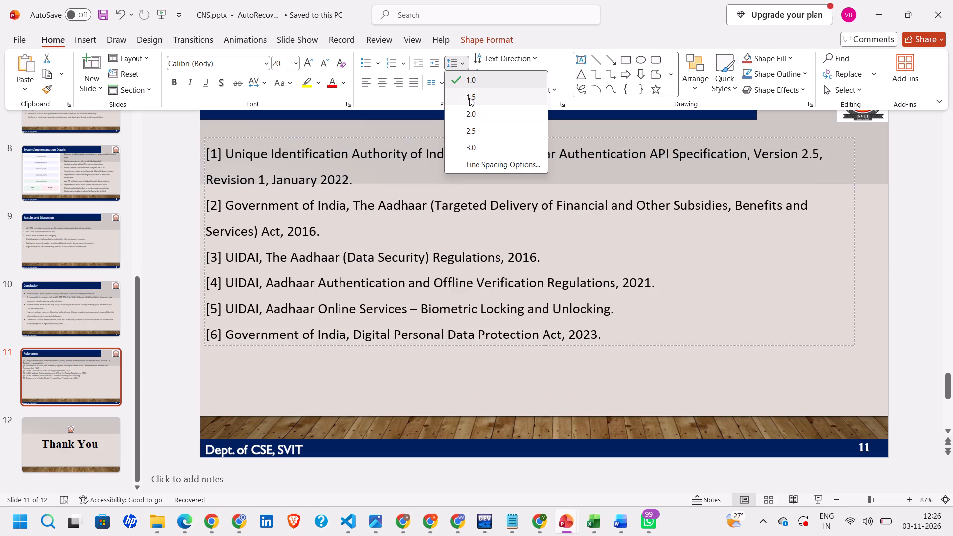
{"action": "left_click", "coordinate": [469, 98]}
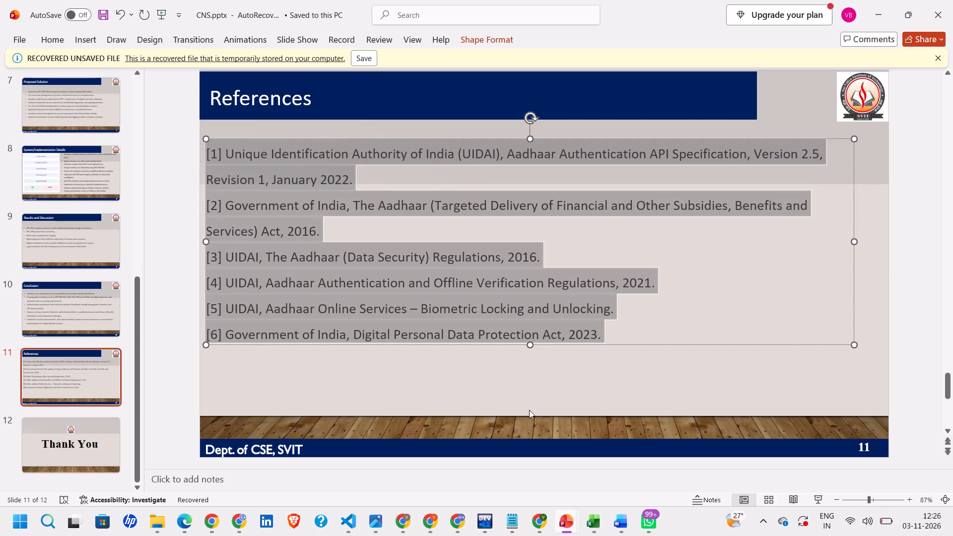
{"action": "left_click", "coordinate": [500, 383]}
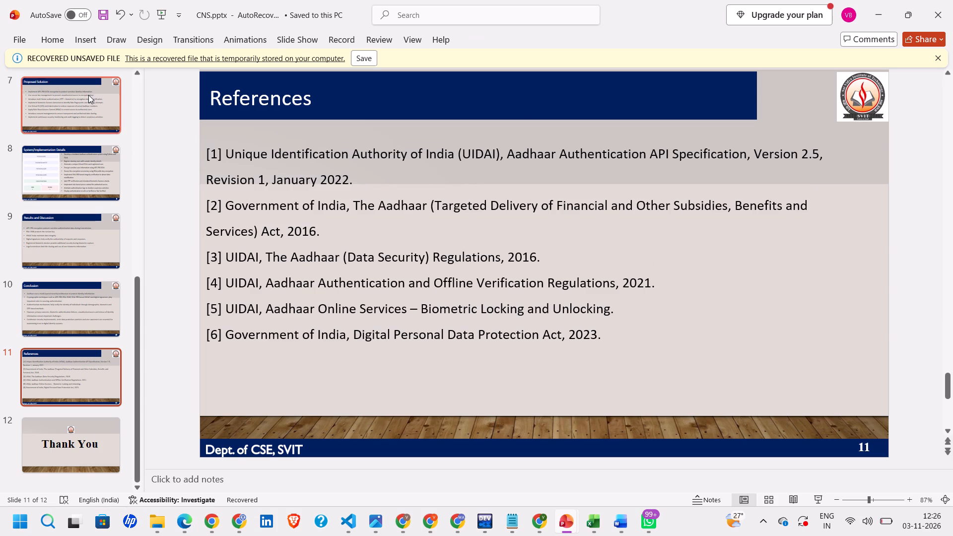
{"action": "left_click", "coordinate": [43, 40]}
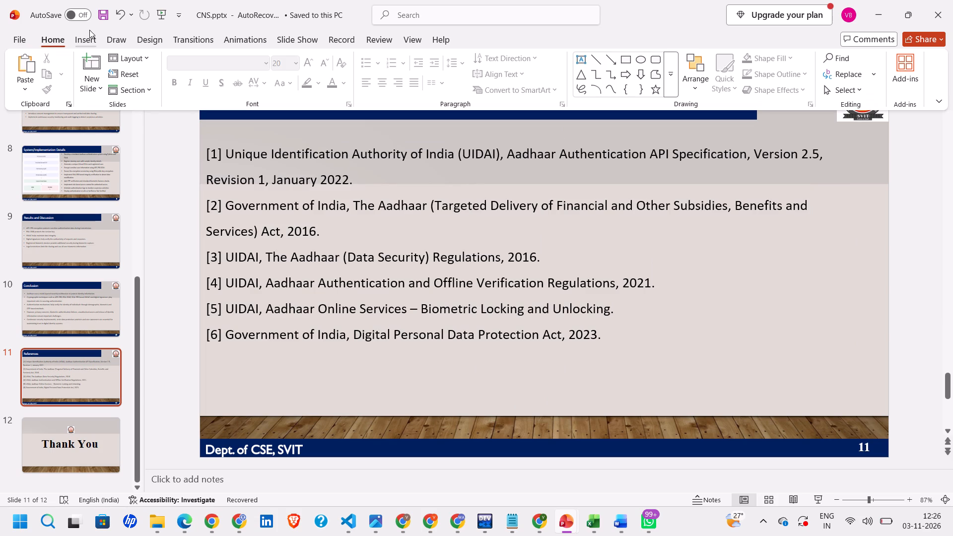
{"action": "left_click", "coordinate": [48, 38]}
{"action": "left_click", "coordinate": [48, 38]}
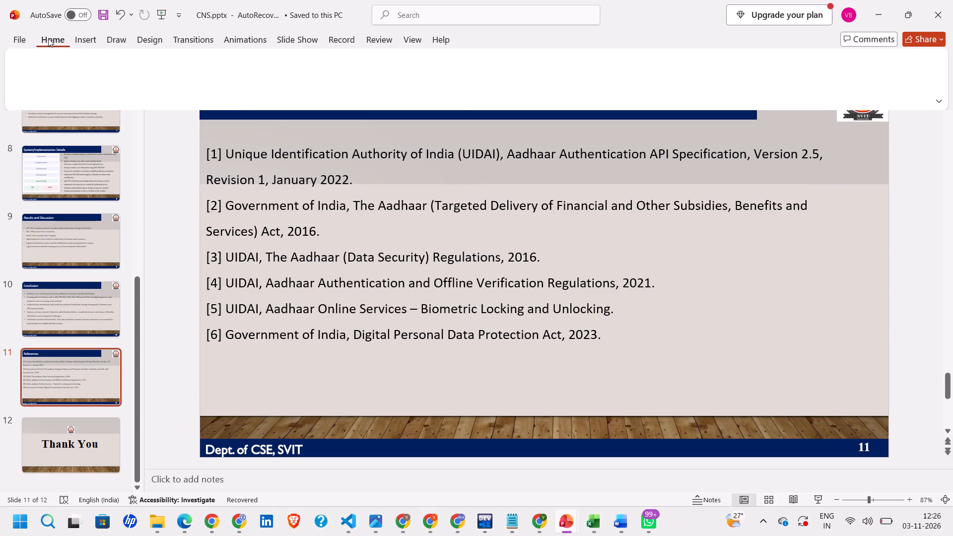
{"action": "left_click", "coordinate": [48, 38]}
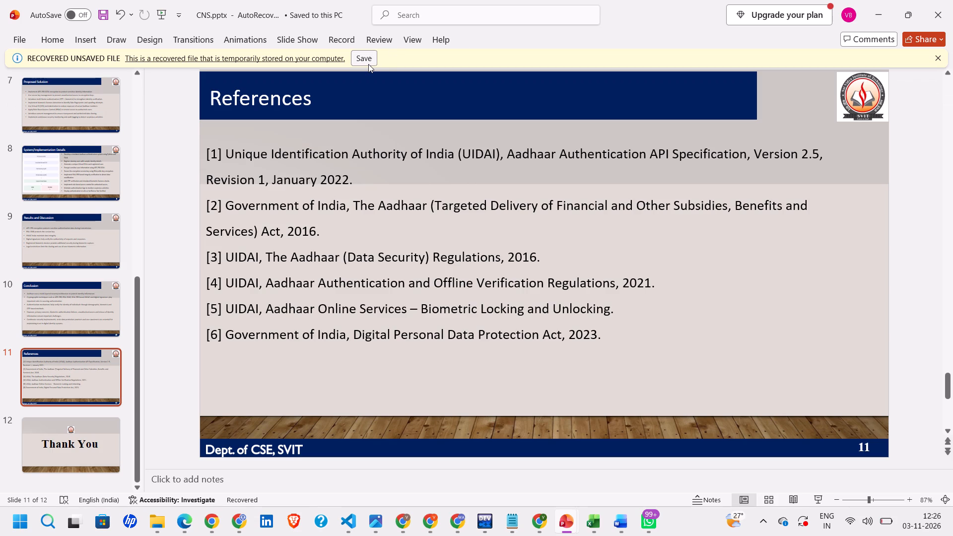
Save the recovered CNS.pptx presentation.
{"action": "left_click", "coordinate": [368, 64]}
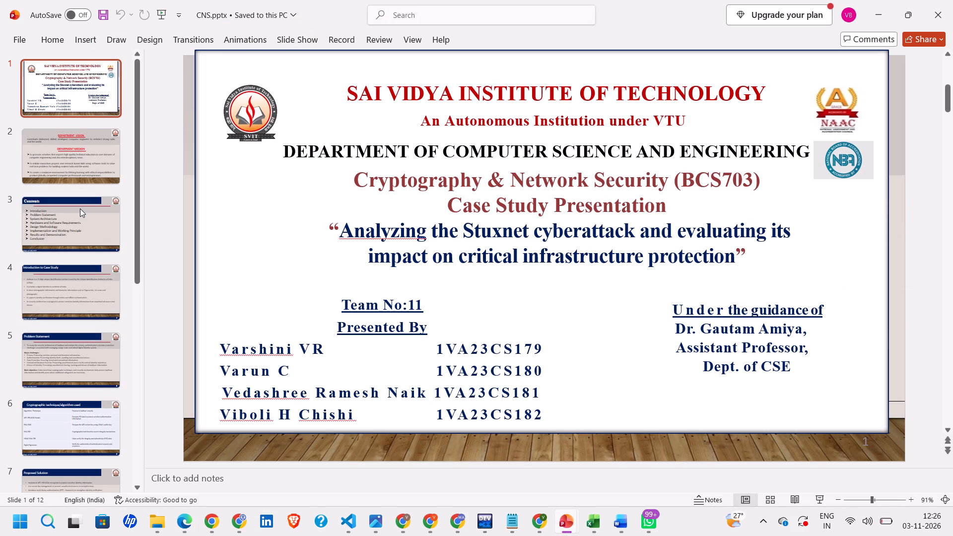
Select the quoted Stuxnet case study title on slide 1 and place the text cursor in its first word.
{"action": "left_click", "coordinate": [90, 105]}
{"action": "left_click", "coordinate": [476, 238]}
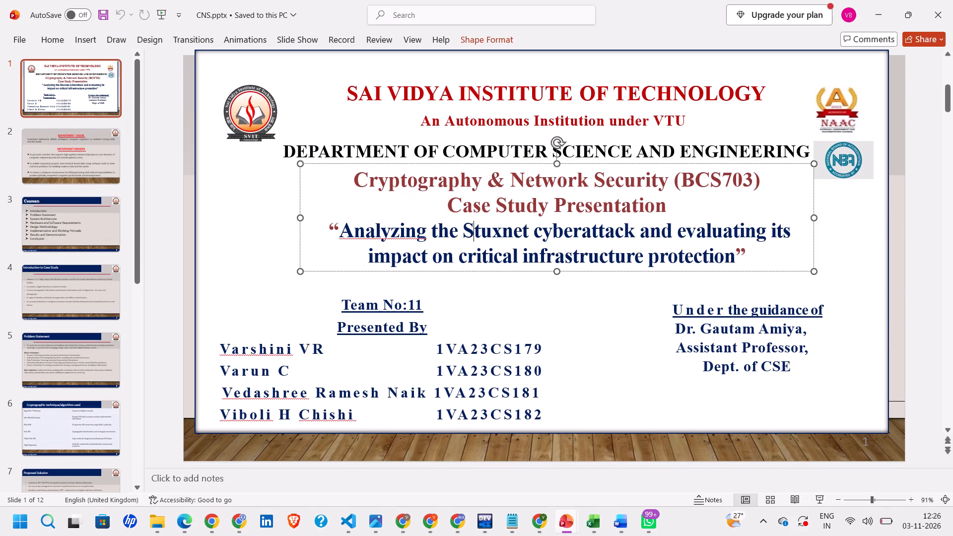
{"action": "left_click_drag", "start_coordinate": [745, 257], "coordinate": [736, 259]}
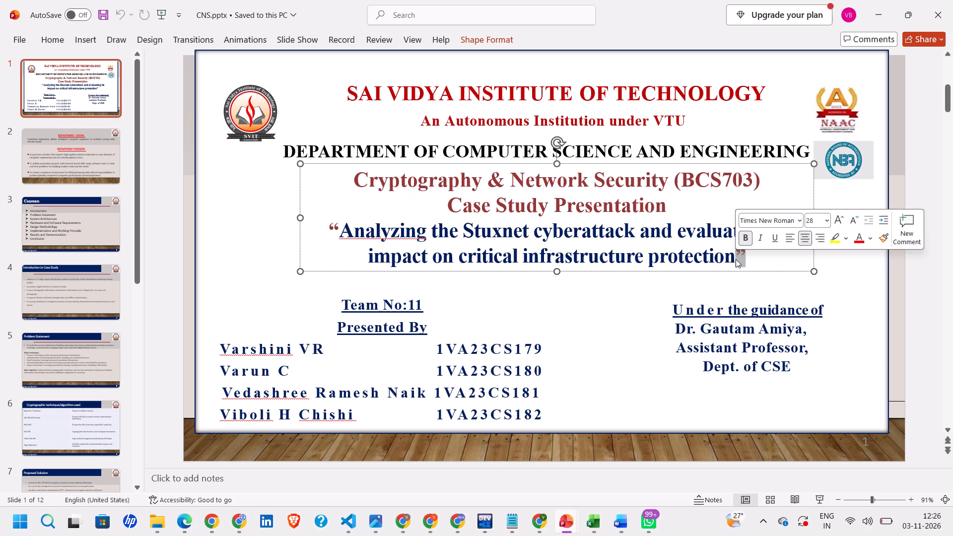
{"action": "left_click", "coordinate": [736, 259]}
{"action": "left_click_drag", "start_coordinate": [736, 259], "coordinate": [560, 257]}
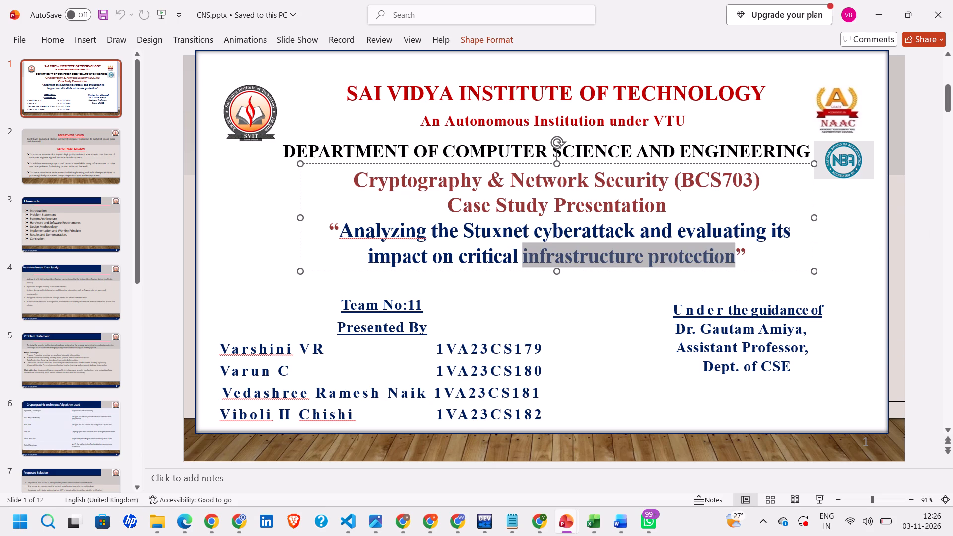
{"action": "left_click_drag", "start_coordinate": [560, 257], "coordinate": [326, 231]}
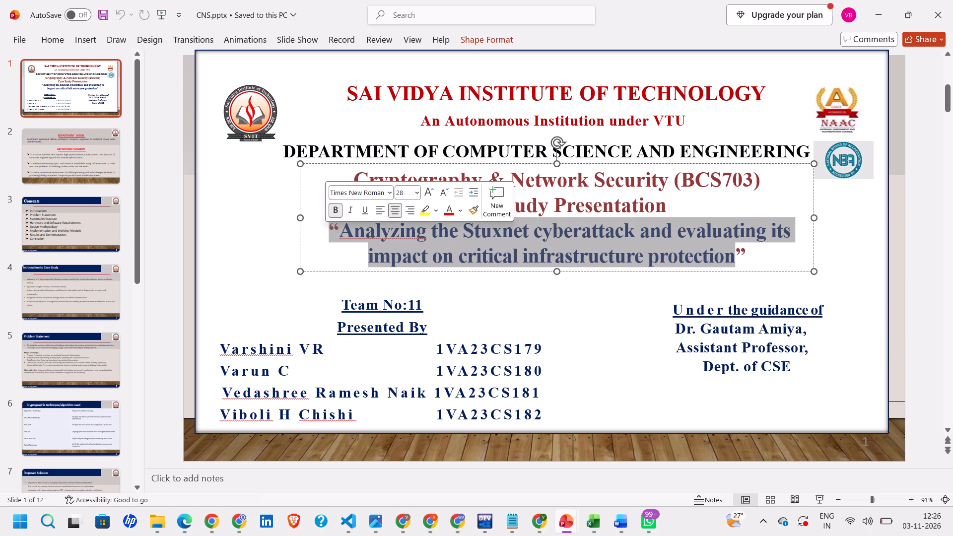
{"action": "left_click", "coordinate": [364, 229]}
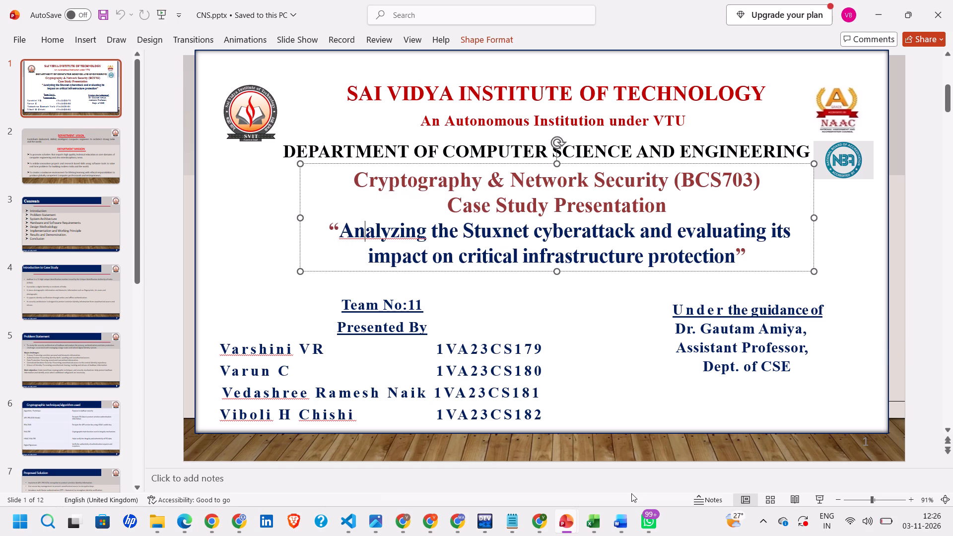
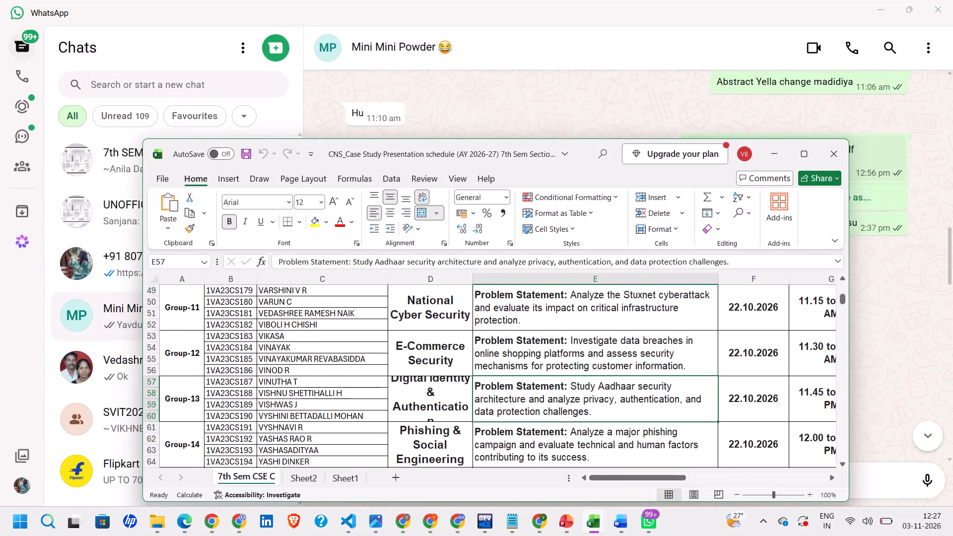
Copy Group-13's problem statement text, from "Study Aadhaar security architecture" through "data protection challenges.", without its "Problem Statement:" label.
{"action": "left_click", "coordinate": [578, 388]}
{"action": "double_click", "coordinate": [578, 388]}
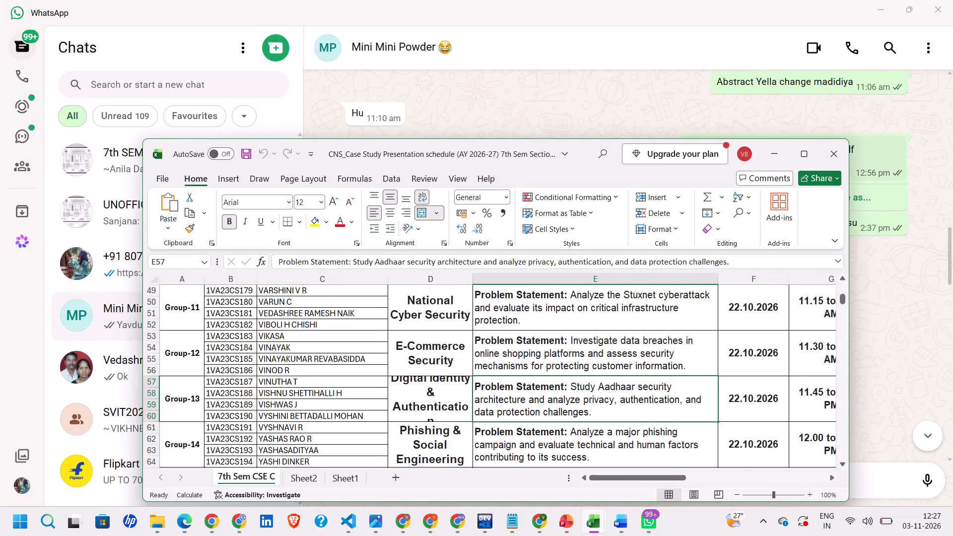
{"action": "left_click_drag", "start_coordinate": [571, 386], "coordinate": [579, 396]}
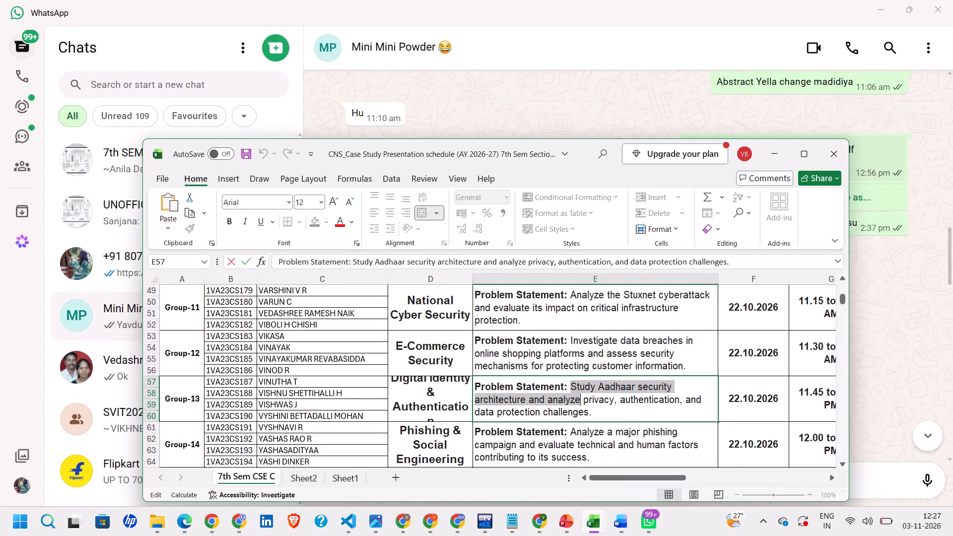
{"action": "left_click_drag", "start_coordinate": [579, 396], "coordinate": [592, 413]}
{"action": "key", "text": "ctrl+c"}
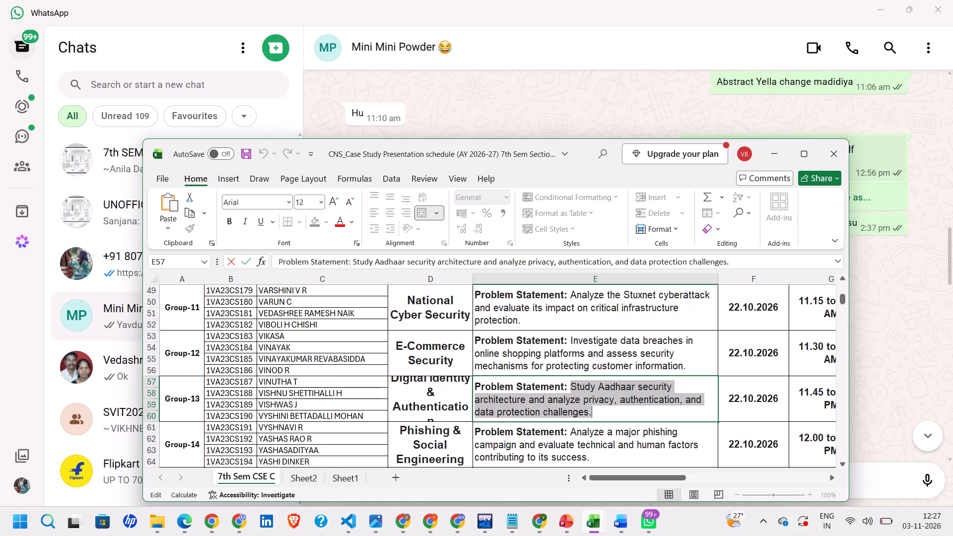
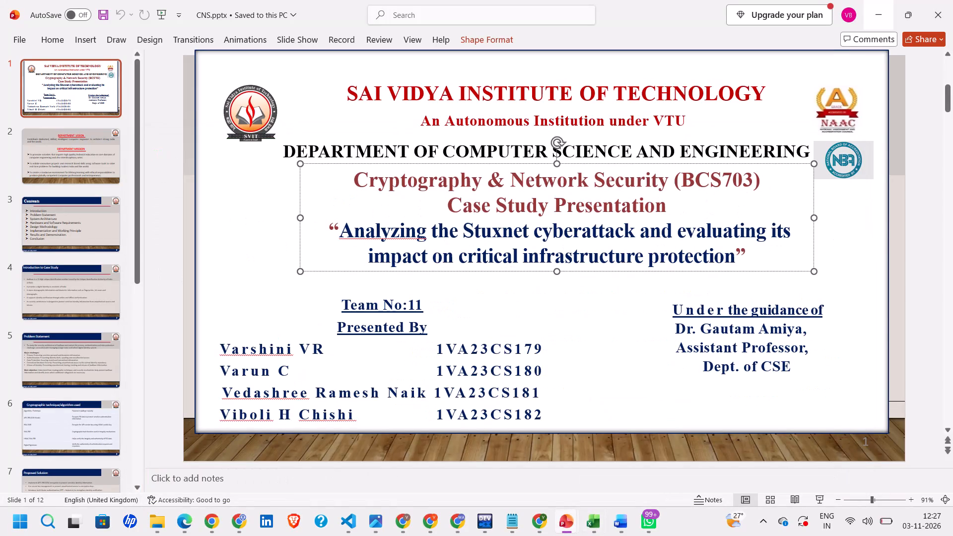
Replace the quoted Stuxnet topic on the title slide with "Study Aadhaar security architecture and analyze privacy, authentication, and data protection challenges.".
{"action": "left_click_drag", "start_coordinate": [344, 225], "coordinate": [697, 250]}
{"action": "key", "text": "ctrl+v"}
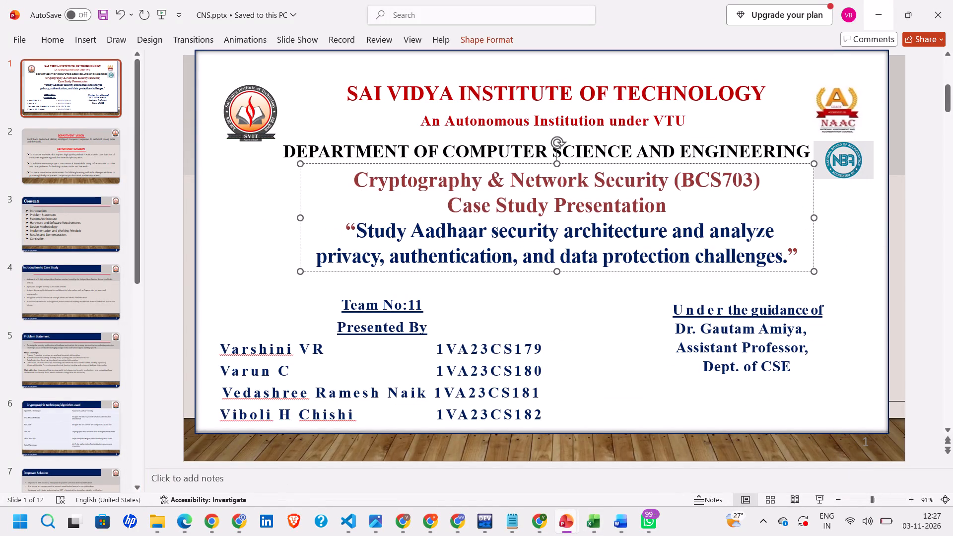
Open the team member list on the title slide for editing.
{"action": "left_click", "coordinate": [304, 369]}
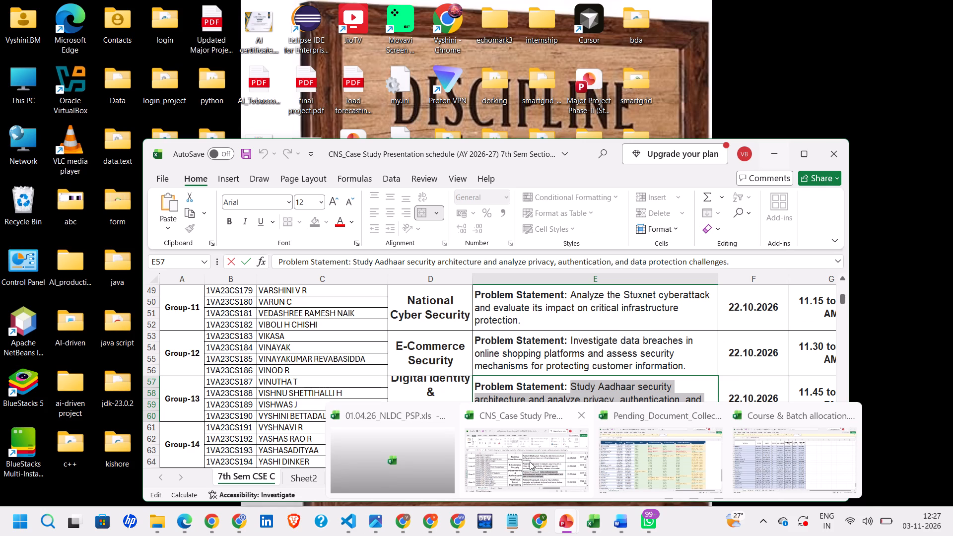
Replace the first team member's name on the title slide with the name of Group-13's second member from the schedule.
{"action": "left_click", "coordinate": [340, 351]}
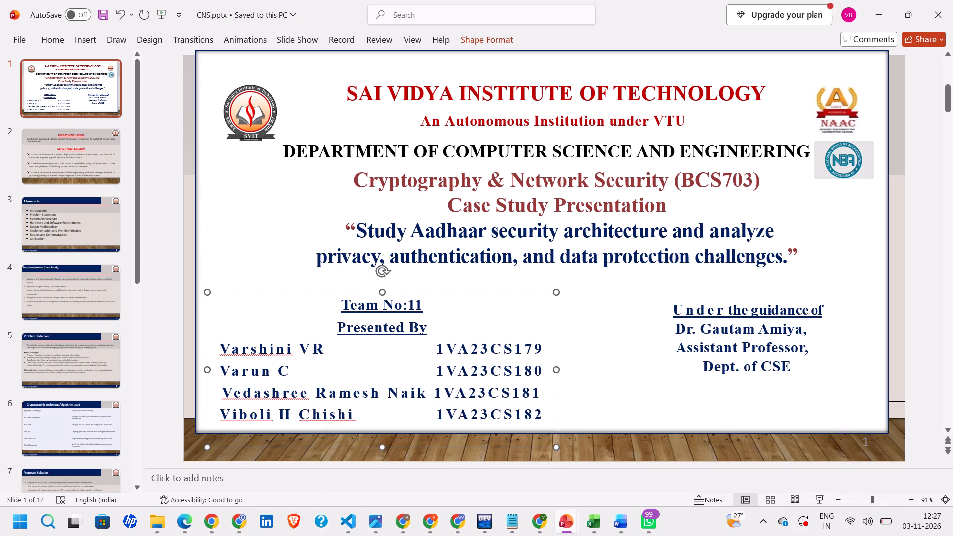
{"action": "left_click_drag", "start_coordinate": [323, 348], "coordinate": [307, 360]}
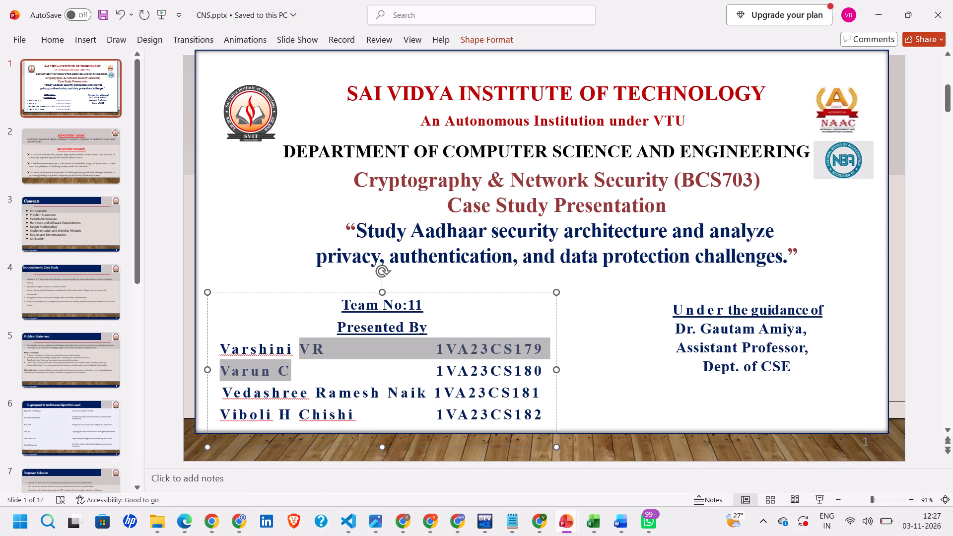
{"action": "left_click_drag", "start_coordinate": [307, 360], "coordinate": [235, 339]}
{"action": "key", "text": "BackSpace"}
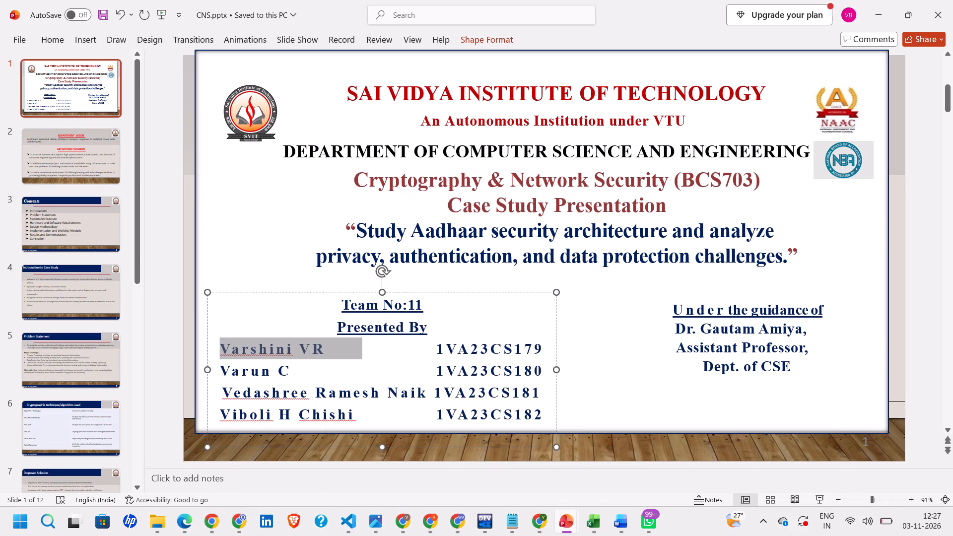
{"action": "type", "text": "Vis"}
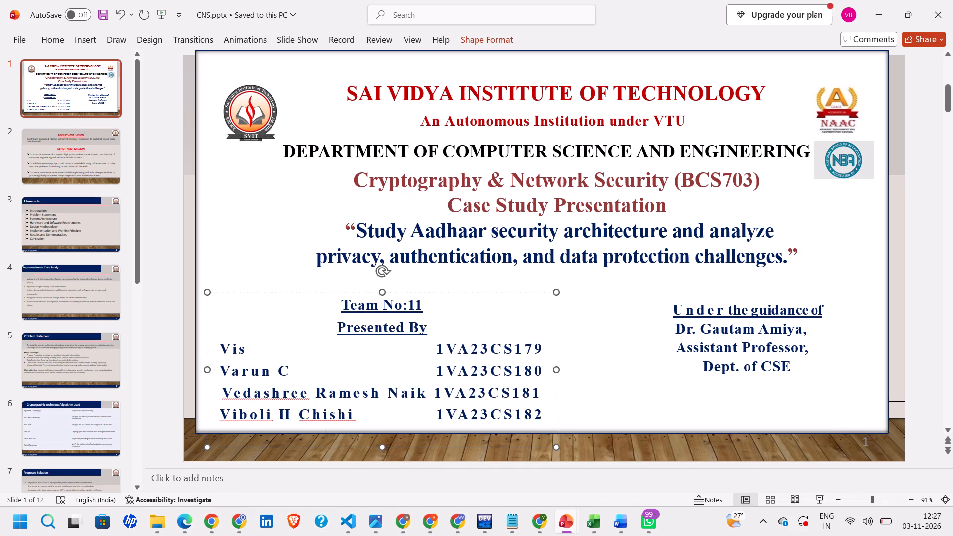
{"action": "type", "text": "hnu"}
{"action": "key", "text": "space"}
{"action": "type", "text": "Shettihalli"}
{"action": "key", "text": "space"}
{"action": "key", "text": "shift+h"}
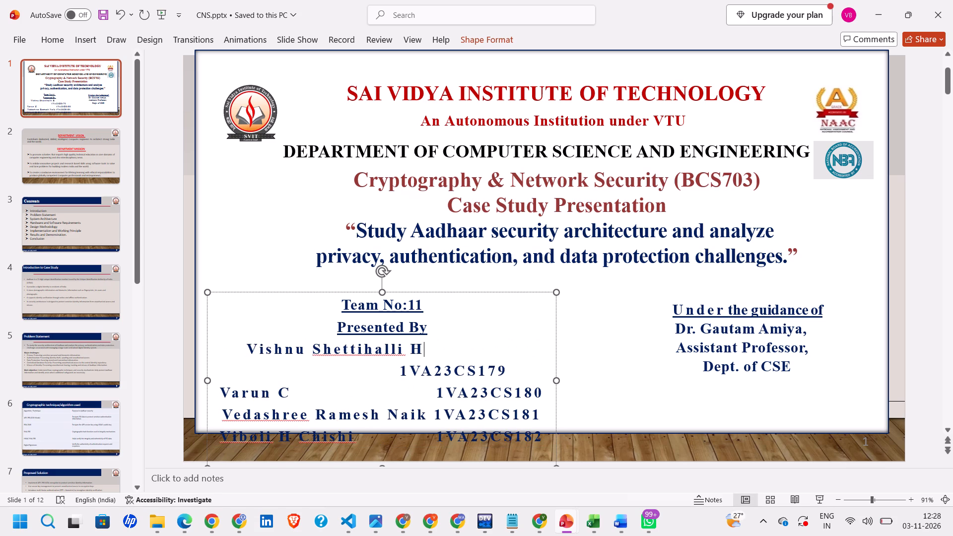
Widen the team members' text box on the title slide slightly on both sides.
{"action": "left_click_drag", "start_coordinate": [555, 382], "coordinate": [584, 375]}
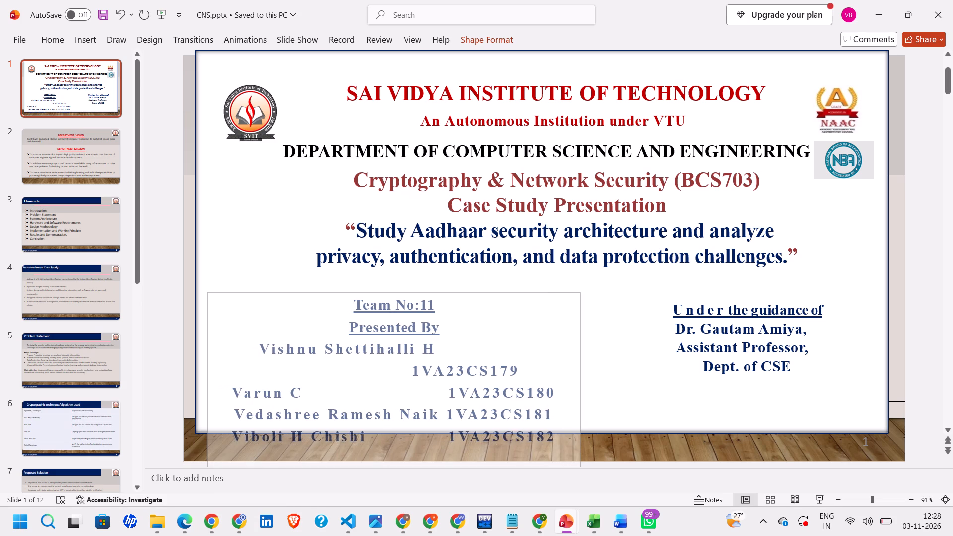
{"action": "left_click_drag", "start_coordinate": [584, 375], "coordinate": [584, 375]}
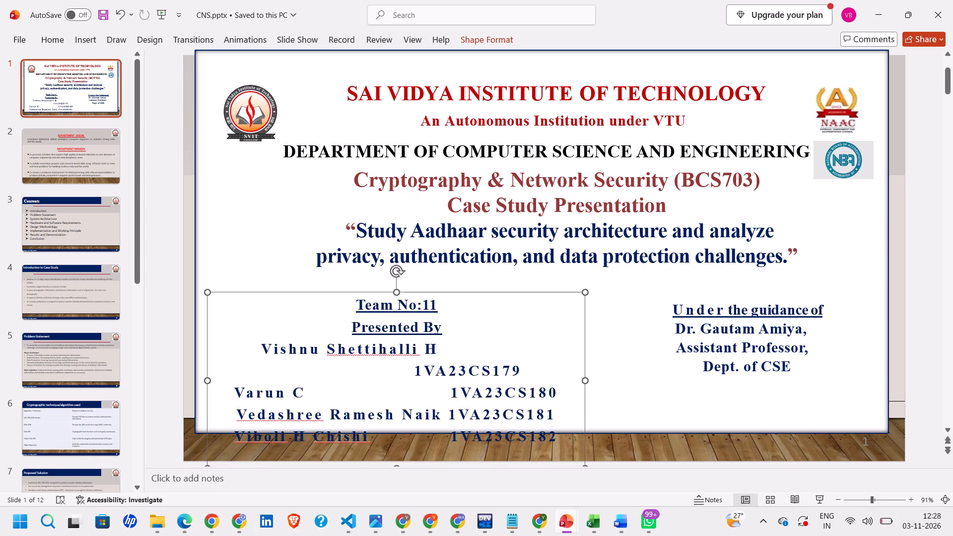
{"action": "left_click_drag", "start_coordinate": [205, 379], "coordinate": [194, 378]}
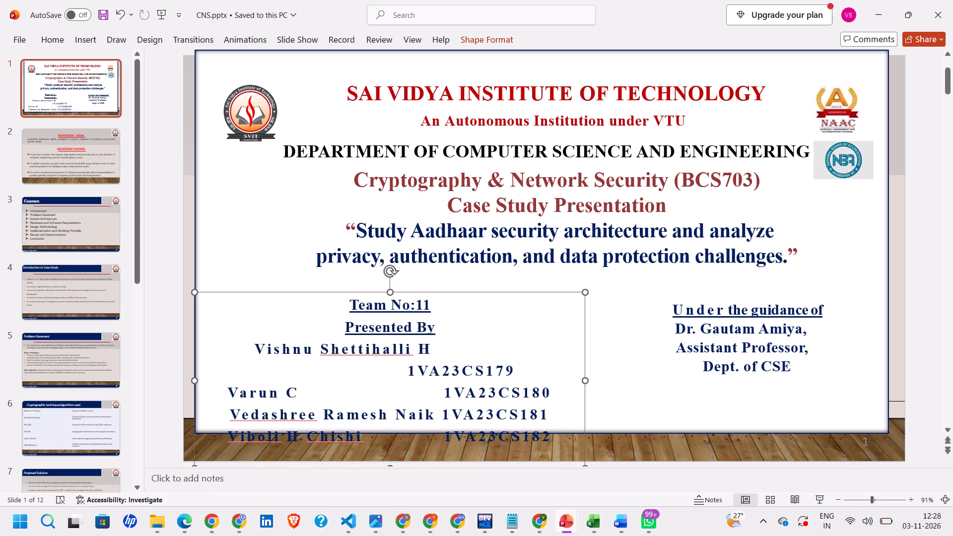
Left-align the replaced member's line and bring its wrapped roll number back onto the same line as the name.
{"action": "left_click", "coordinate": [253, 348]}
{"action": "key", "text": "BackSpace"}
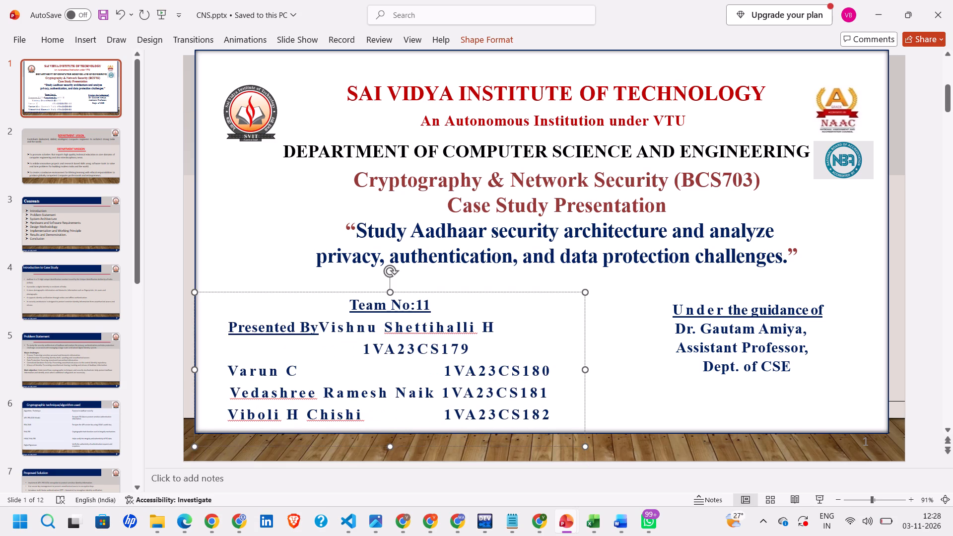
{"action": "key", "text": "Return"}
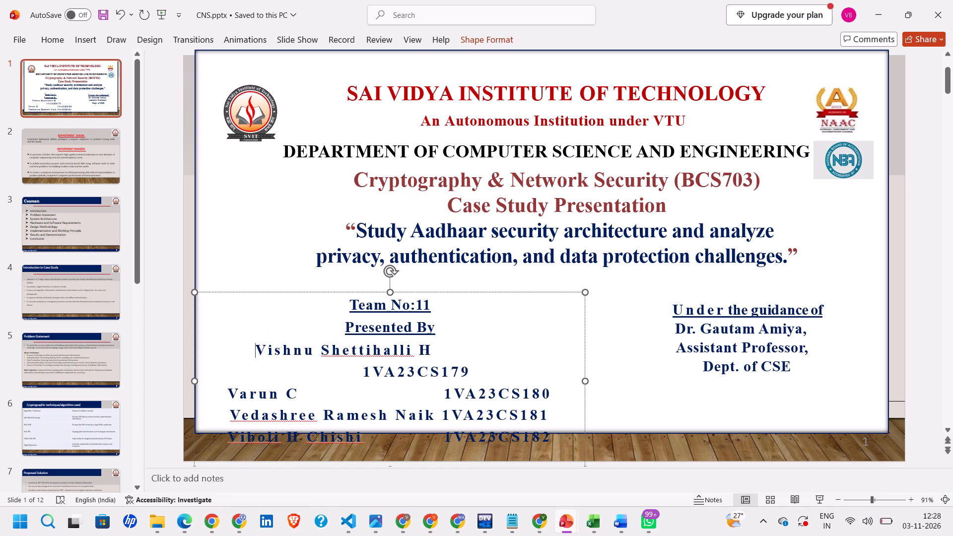
{"action": "left_click", "coordinate": [62, 35]}
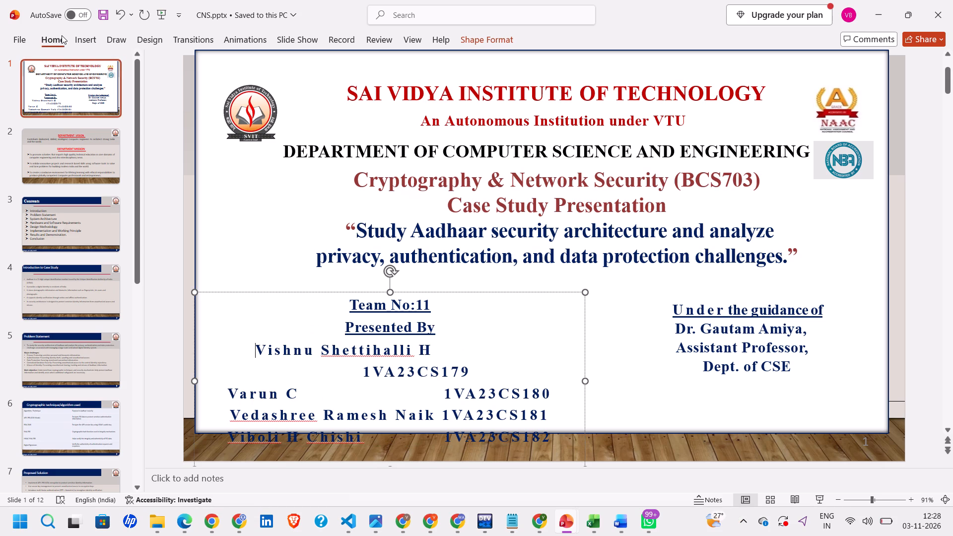
{"action": "left_click", "coordinate": [367, 80]}
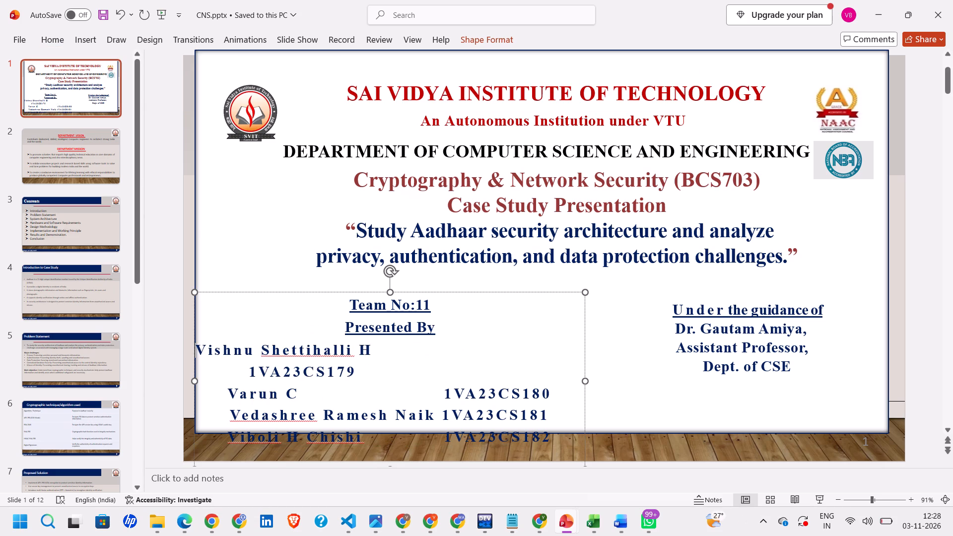
{"action": "left_click", "coordinate": [248, 374]}
{"action": "key", "text": "BackSpace"}
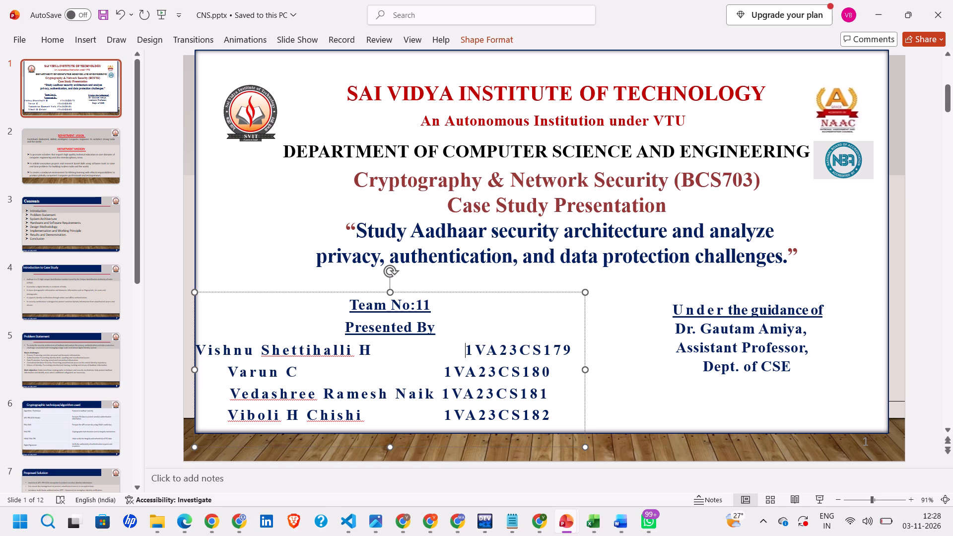
Delete the old member's name from the second line of the team list, keeping the roll number.
{"action": "left_click", "coordinate": [230, 373]}
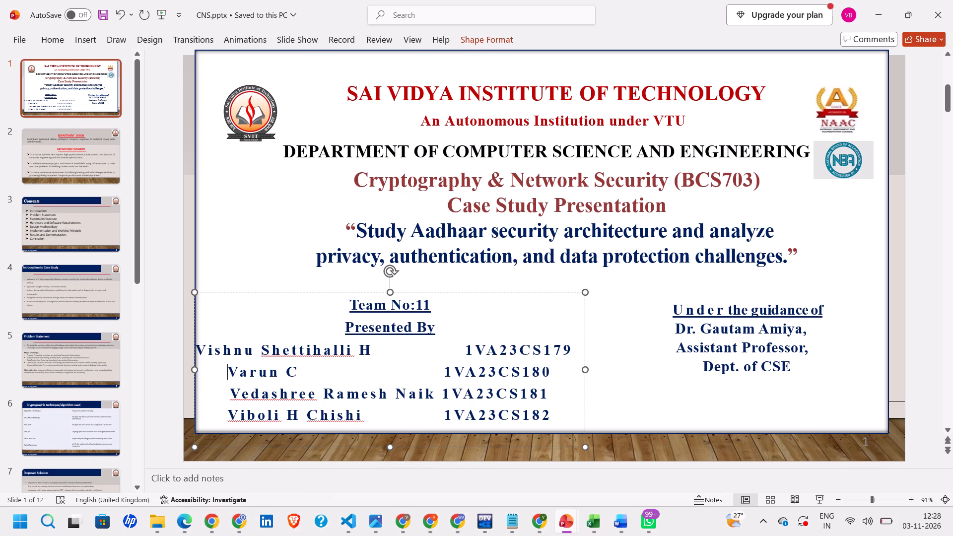
{"action": "left_click_drag", "start_coordinate": [300, 374], "coordinate": [226, 373]}
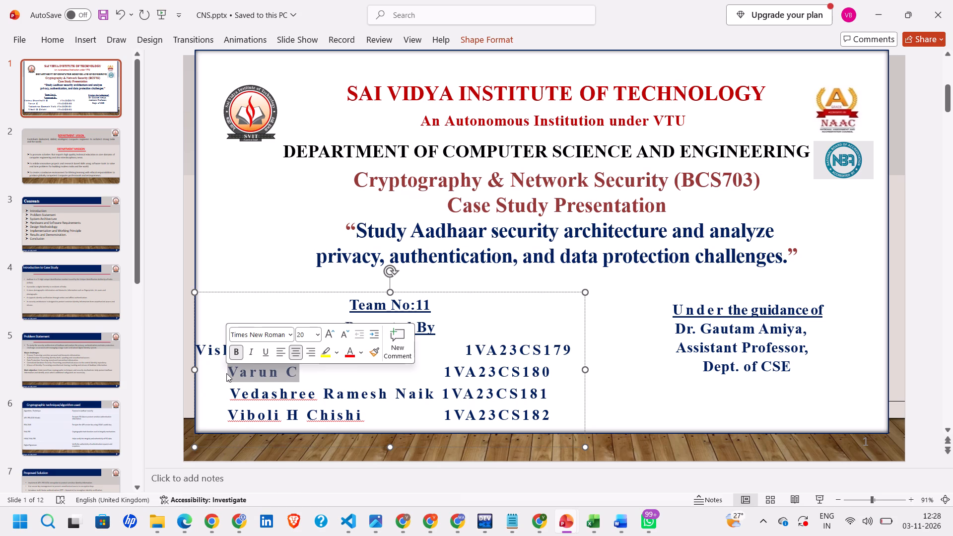
{"action": "key", "text": "BackSpace"}
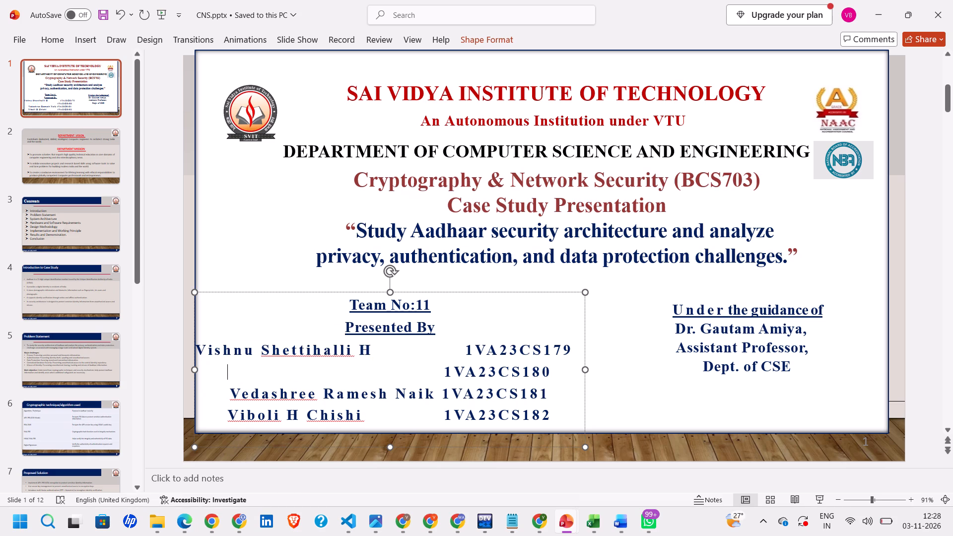
Insert two blank lines beneath the "Presented By" heading in the team box and left-align the upper one.
{"action": "left_click", "coordinate": [214, 330]}
{"action": "left_click", "coordinate": [200, 350]}
{"action": "key", "text": "Up"}
{"action": "key", "text": "Right"}
{"action": "key", "text": "Right"}
{"action": "key", "text": "Right"}
{"action": "key", "text": "Right"}
{"action": "key", "text": "Right"}
{"action": "key", "text": "Right"}
{"action": "key", "text": "Right"}
{"action": "key", "text": "Right"}
{"action": "key", "text": "Right"}
{"action": "key", "text": "Right"}
{"action": "key", "text": "Right"}
{"action": "key", "text": "Right"}
{"action": "key", "text": "Return"}
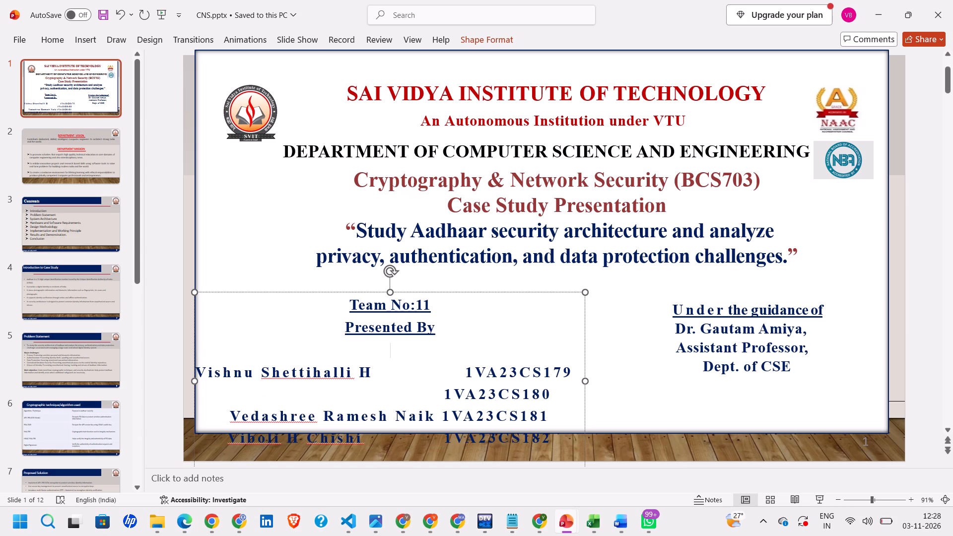
{"action": "key", "text": "Left"}
{"action": "key", "text": "Return"}
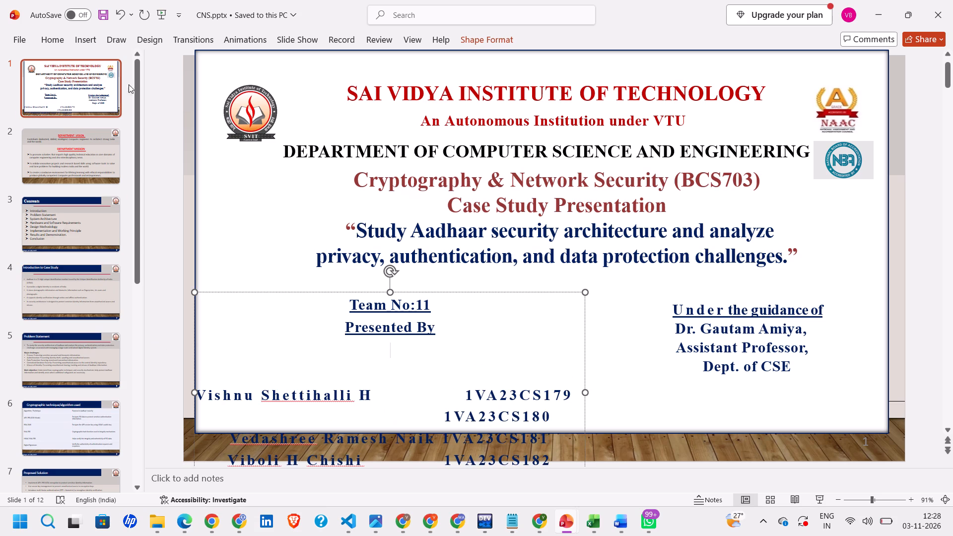
{"action": "left_click", "coordinate": [65, 39]}
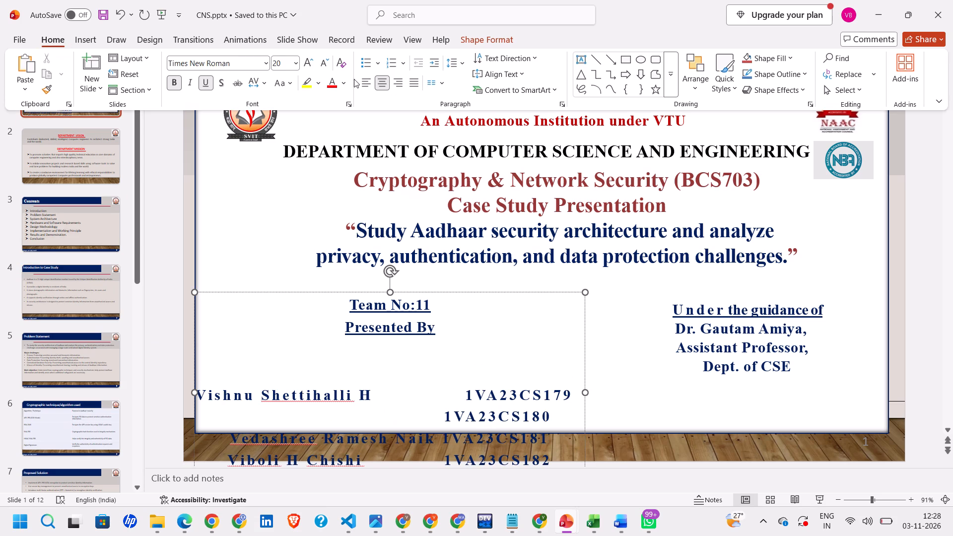
{"action": "left_click", "coordinate": [362, 84]}
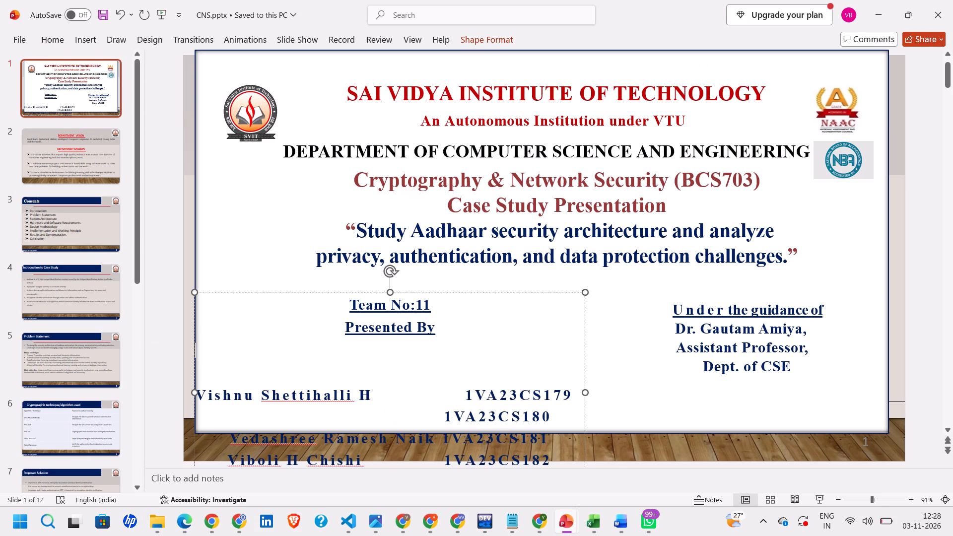
Enter the name of Group-13's first member on the blank line directly above the second member's name.
{"action": "left_click", "coordinate": [257, 374]}
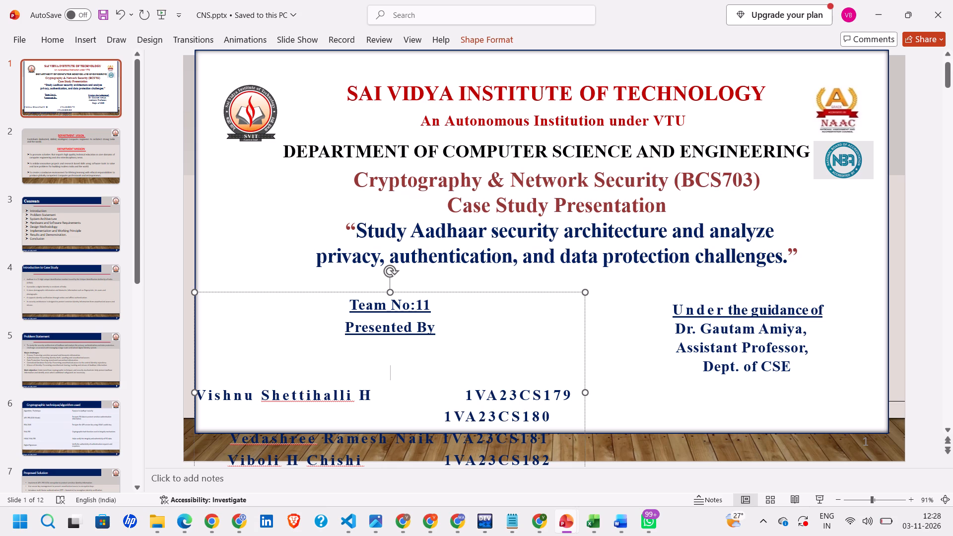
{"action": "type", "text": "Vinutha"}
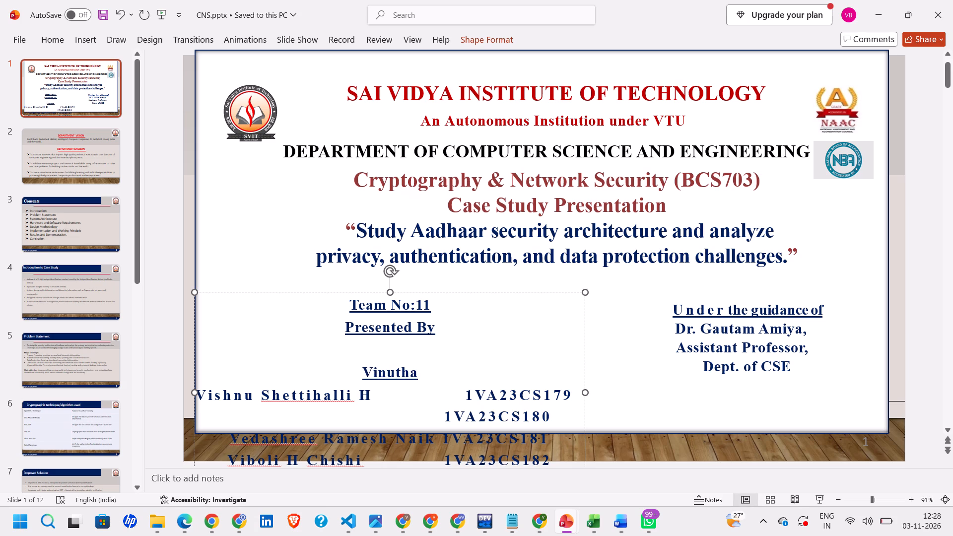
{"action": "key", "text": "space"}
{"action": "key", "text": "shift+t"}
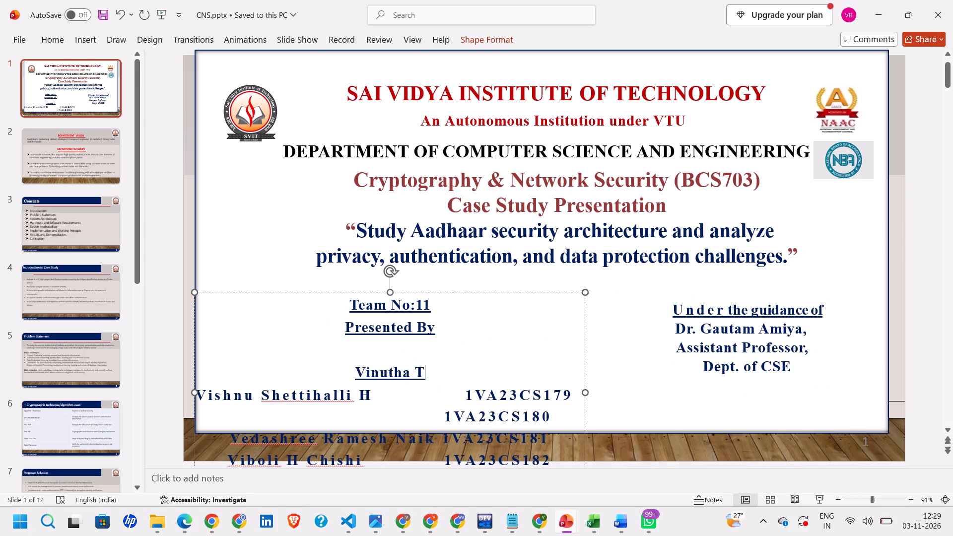
Remove the underline from the newly entered first member's name.
{"action": "left_click", "coordinate": [48, 41]}
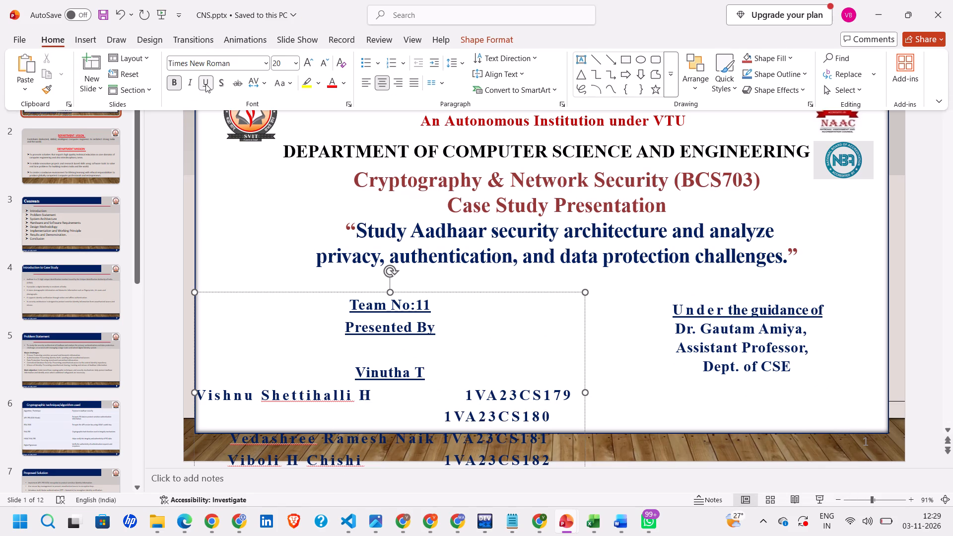
{"action": "left_click", "coordinate": [205, 84]}
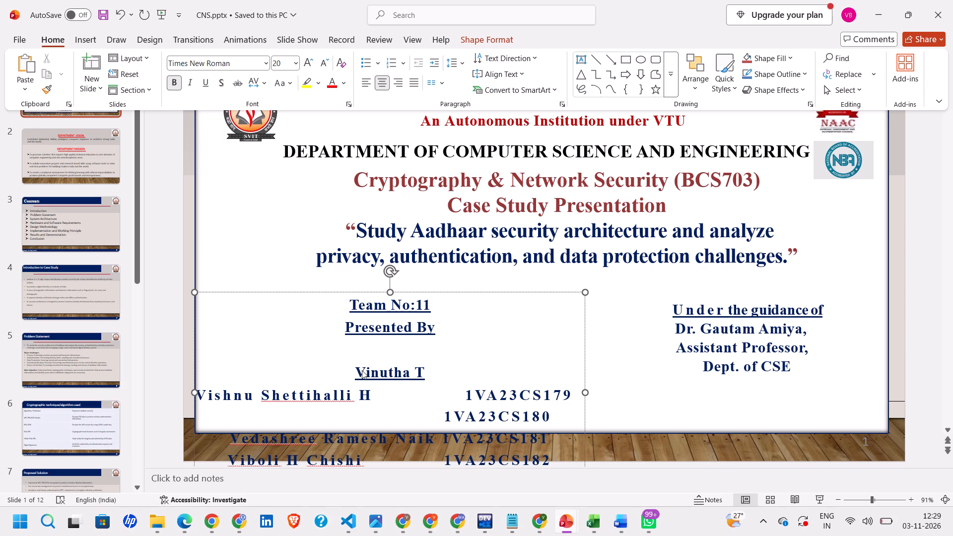
{"action": "left_click", "coordinate": [362, 370]}
{"action": "left_click_drag", "start_coordinate": [352, 373], "coordinate": [432, 377]}
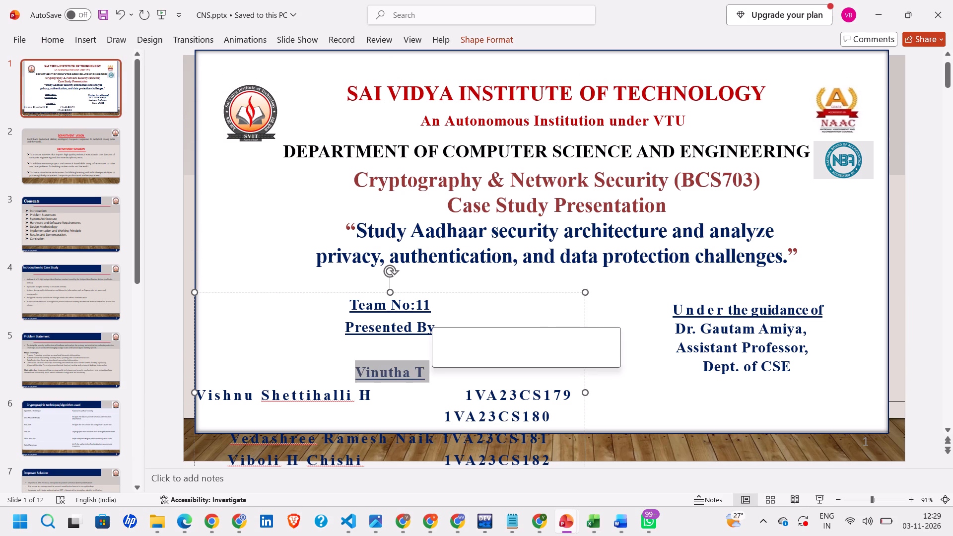
{"action": "left_click", "coordinate": [474, 358]}
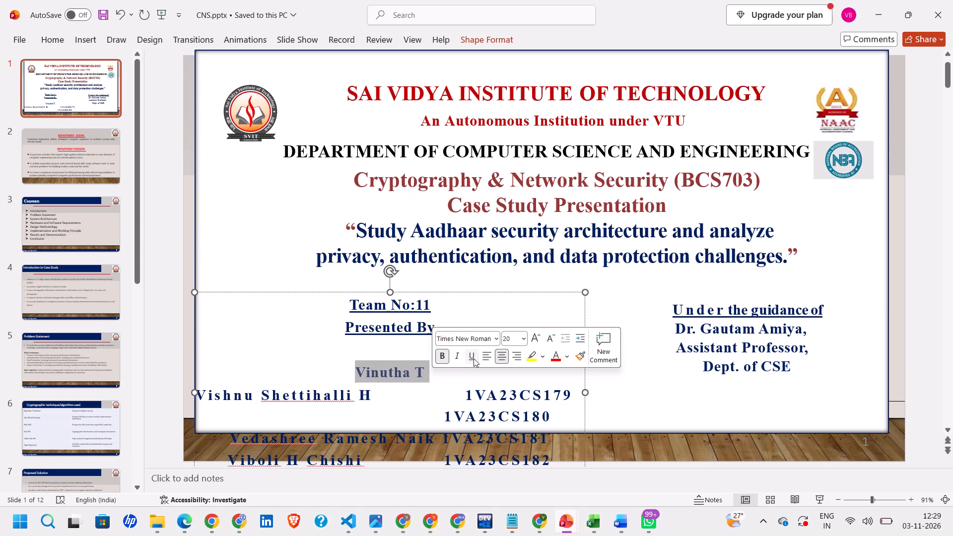
Left-align the line with the first member's name in the team box.
{"action": "left_click", "coordinate": [324, 353]}
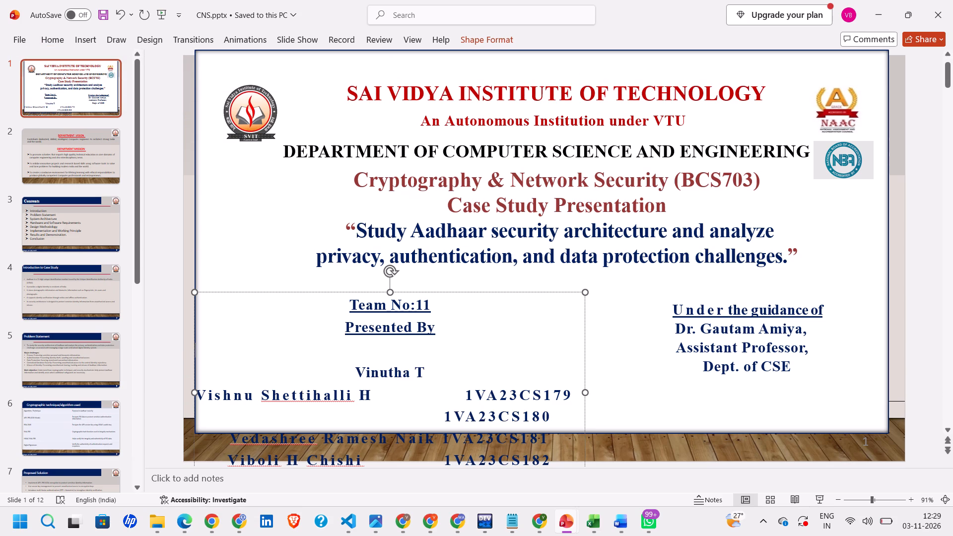
{"action": "left_click", "coordinate": [353, 378]}
{"action": "left_click", "coordinate": [45, 30]}
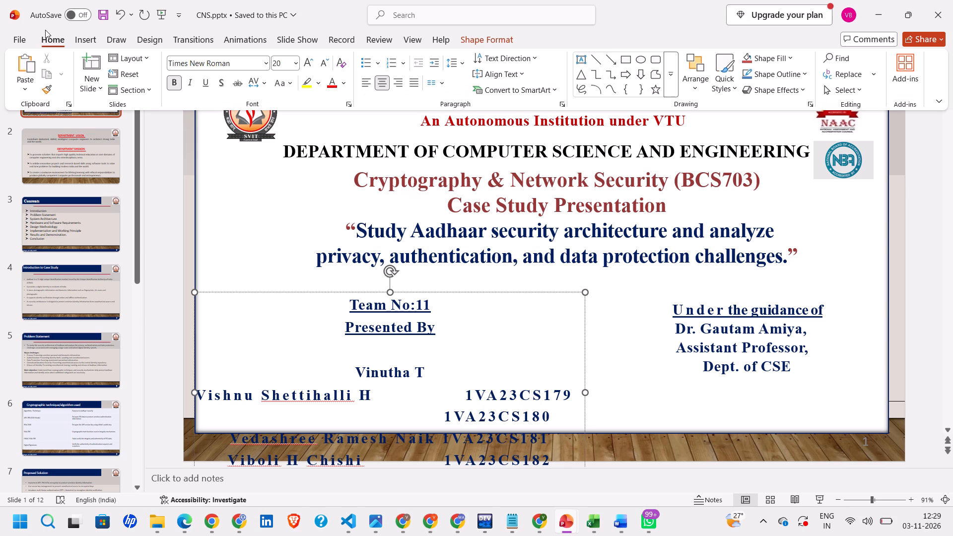
{"action": "left_click", "coordinate": [364, 86]}
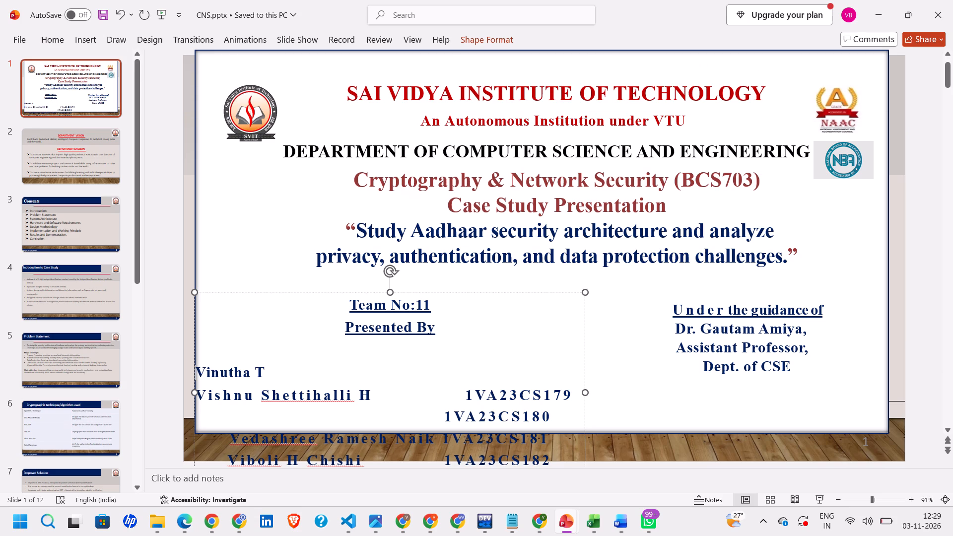
Move the team text box slightly up and to the right on the title slide.
{"action": "left_click_drag", "start_coordinate": [315, 290], "coordinate": [329, 282]}
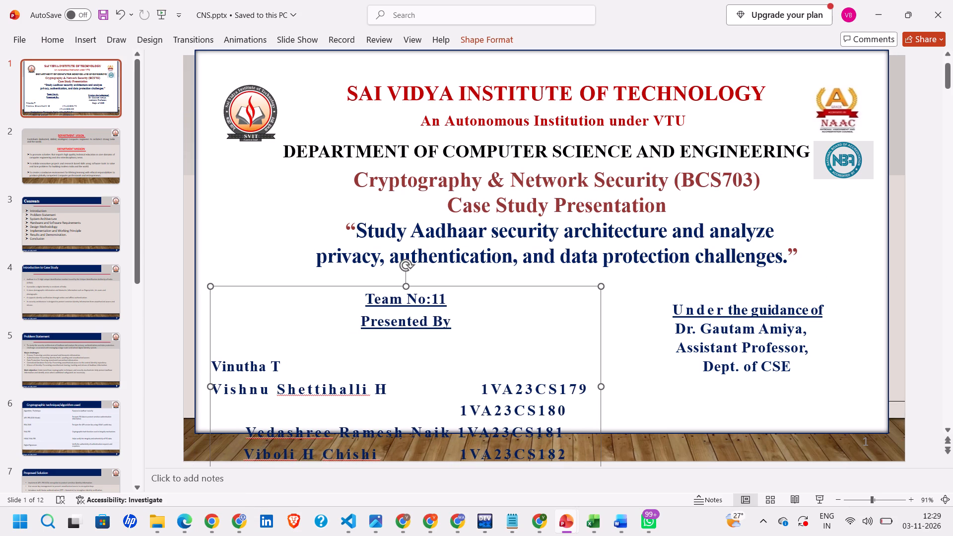
Enter the first member's roll number after the name, tabbed across to line up with the second member's roll number.
{"action": "left_click", "coordinate": [473, 387]}
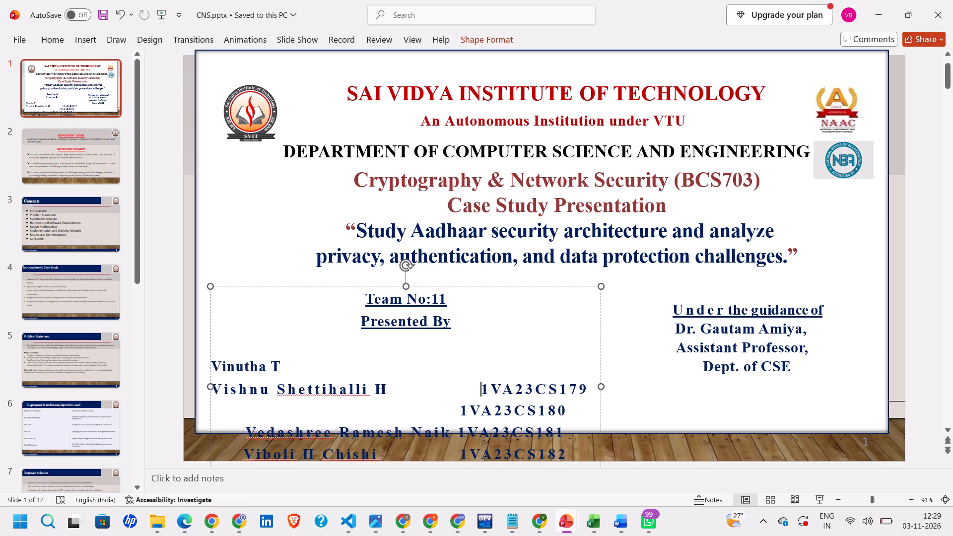
{"action": "left_click", "coordinate": [472, 351]}
{"action": "left_click", "coordinate": [380, 373]}
{"action": "key", "text": "Tab"}
{"action": "key", "text": "Tab"}
{"action": "key", "text": "Tab"}
{"action": "key", "text": "Tab"}
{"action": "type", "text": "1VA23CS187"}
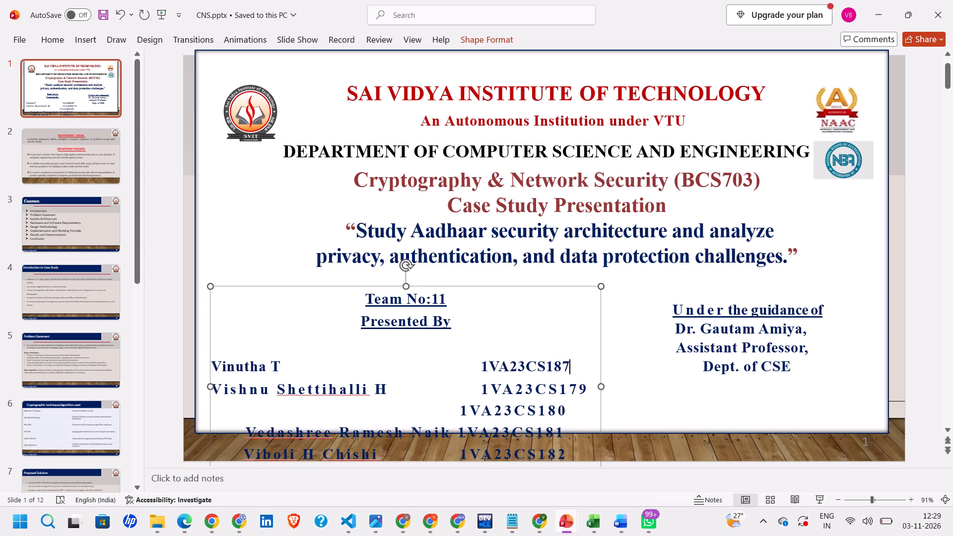
Replace the last two digits of the second member's roll number with 88.
{"action": "left_click", "coordinate": [584, 389]}
{"action": "key", "text": "BackSpace"}
{"action": "key", "text": "BackSpace"}
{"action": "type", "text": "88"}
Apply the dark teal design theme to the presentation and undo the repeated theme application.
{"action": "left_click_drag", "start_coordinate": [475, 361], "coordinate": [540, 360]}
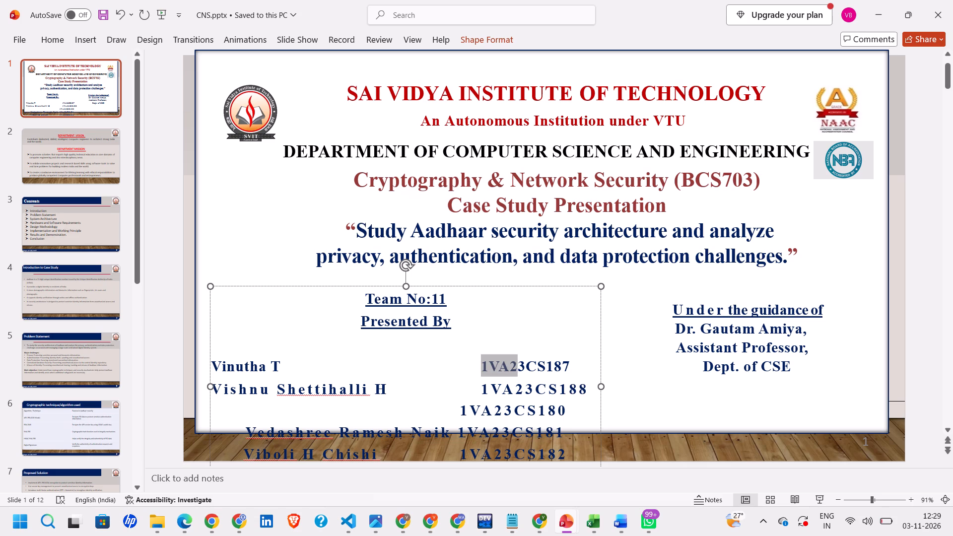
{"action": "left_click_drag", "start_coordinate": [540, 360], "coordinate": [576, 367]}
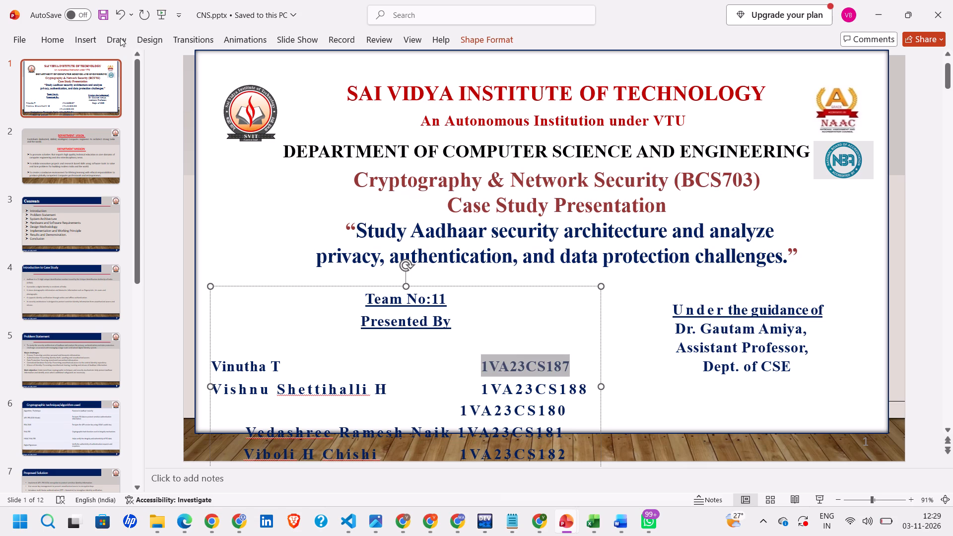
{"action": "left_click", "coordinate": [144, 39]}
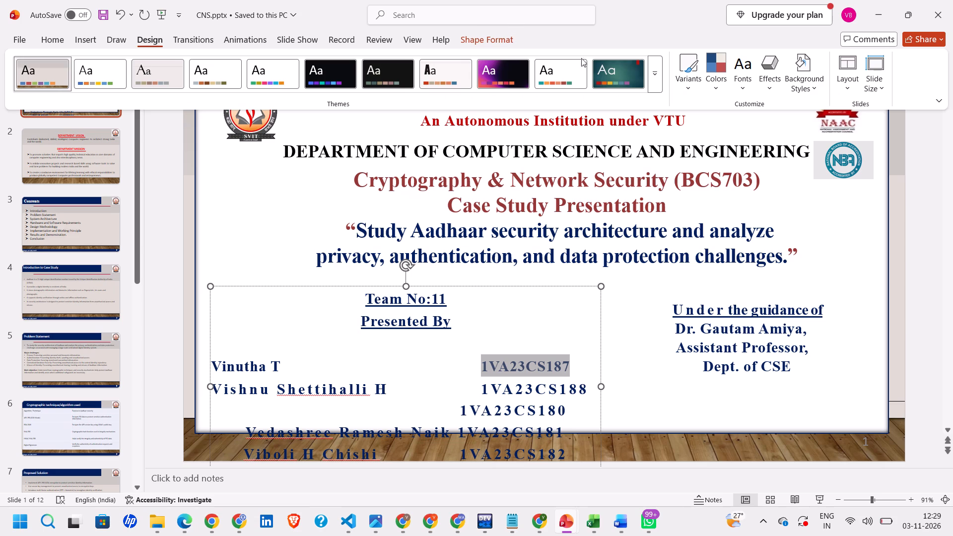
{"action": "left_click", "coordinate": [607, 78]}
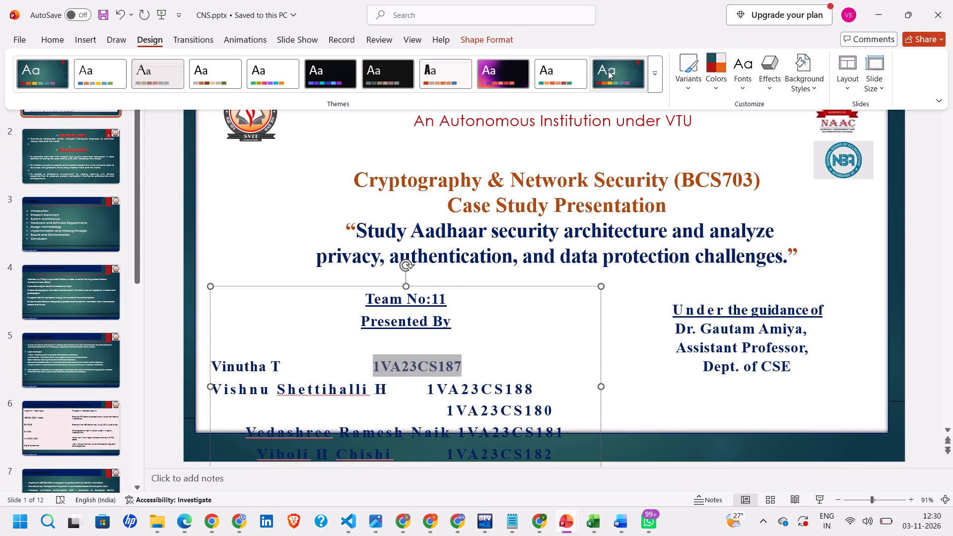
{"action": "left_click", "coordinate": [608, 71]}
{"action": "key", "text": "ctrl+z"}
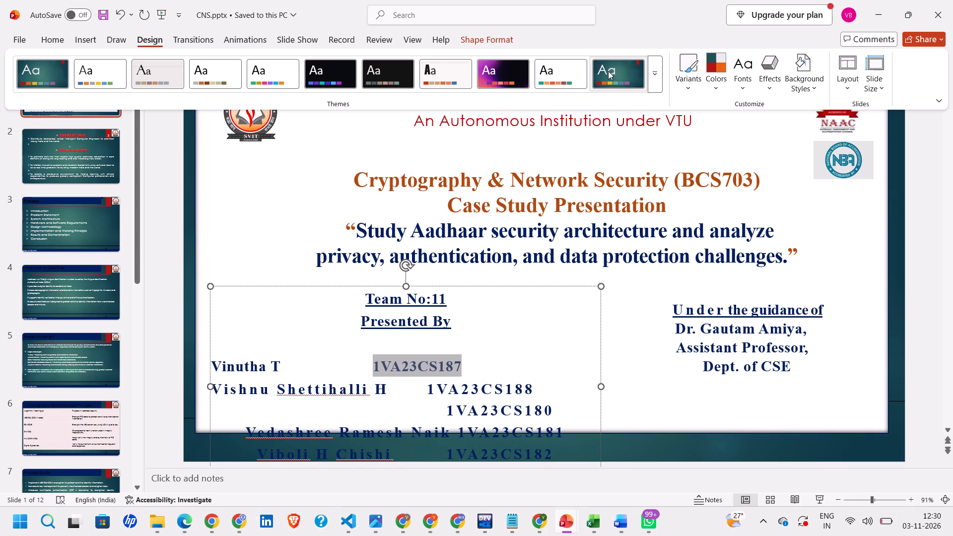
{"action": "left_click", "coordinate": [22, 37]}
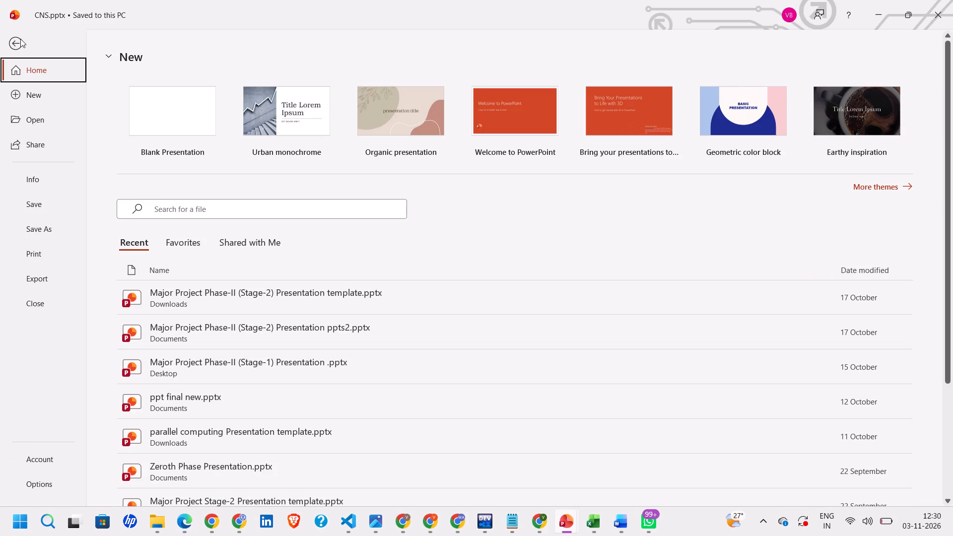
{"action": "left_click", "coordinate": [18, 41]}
Look through slides 1 to 8 to check how the dark teal theme suits the title, text, table and diagram.
{"action": "left_click", "coordinate": [68, 96]}
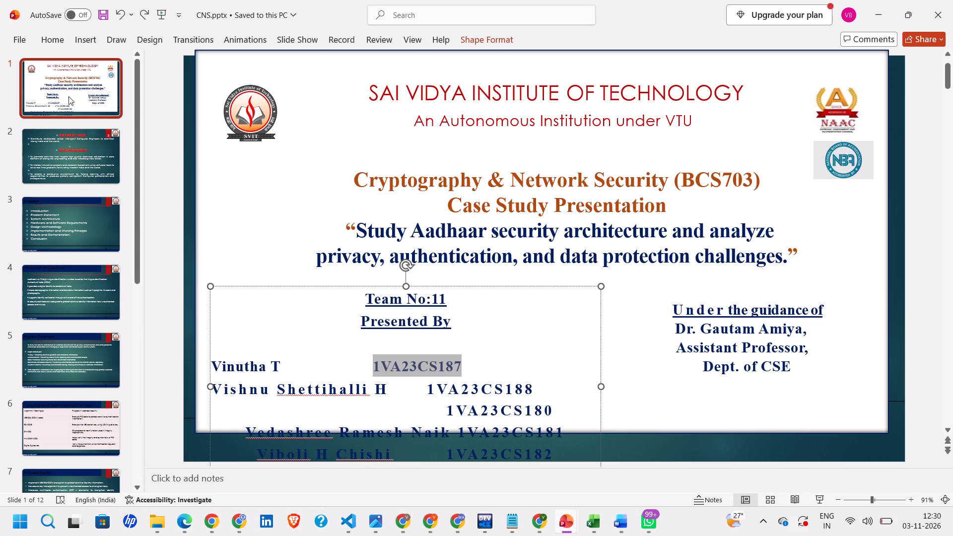
{"action": "left_click", "coordinate": [79, 153]}
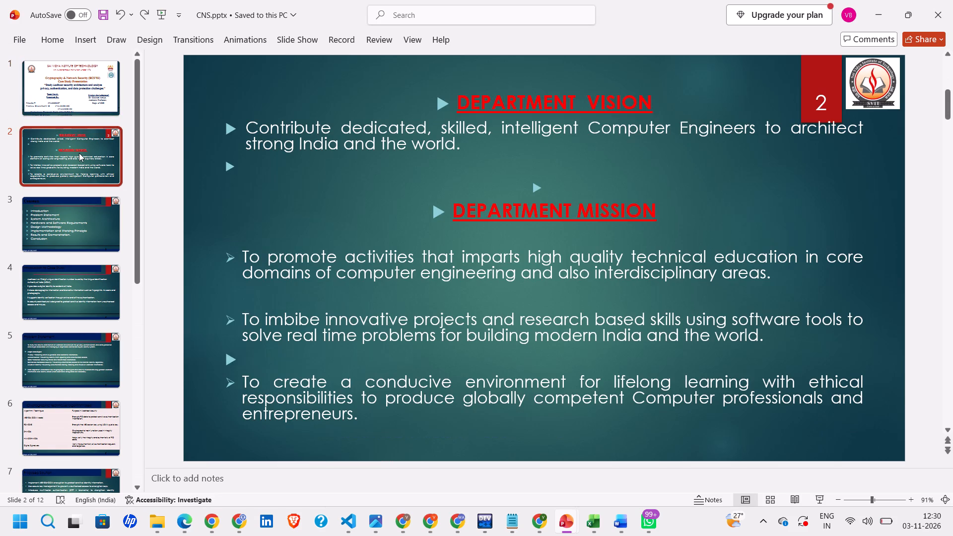
{"action": "left_click", "coordinate": [92, 219]}
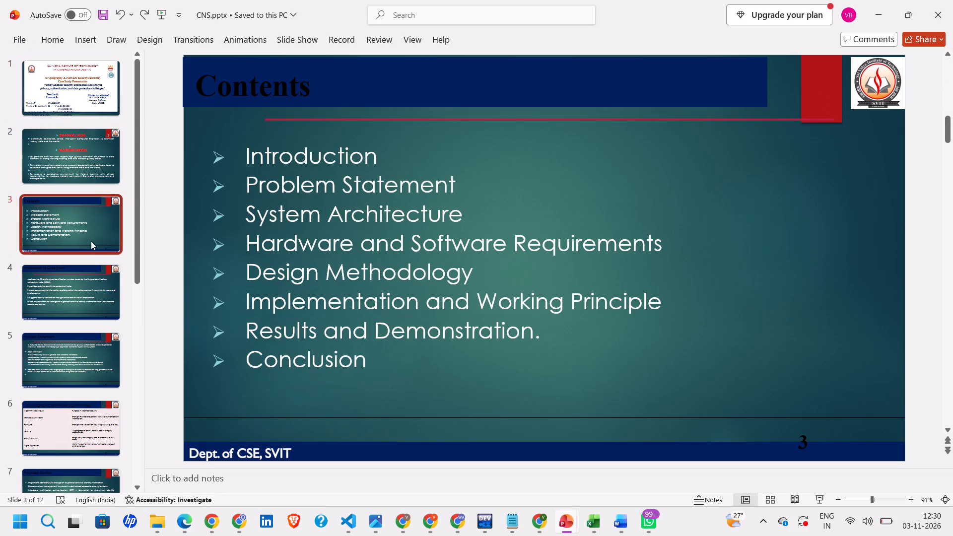
{"action": "left_click", "coordinate": [91, 266]}
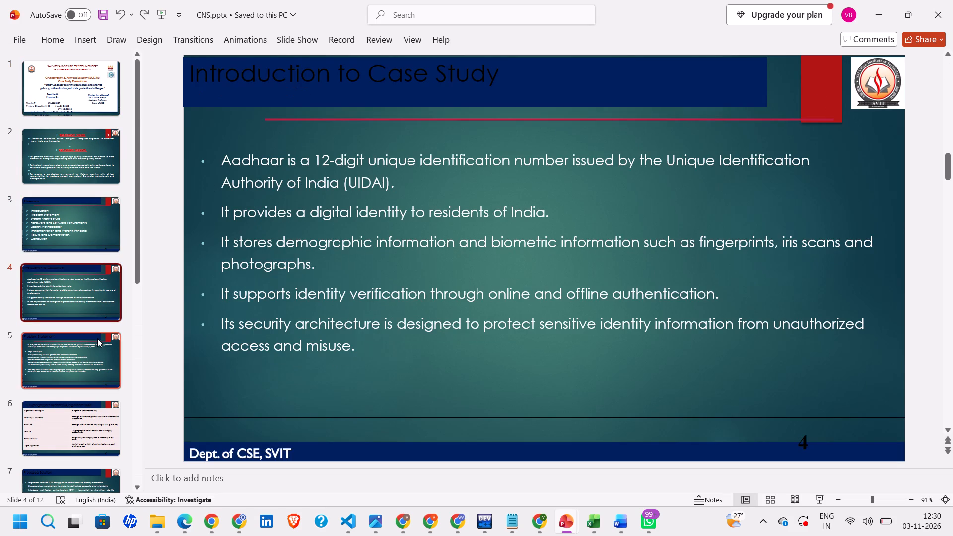
{"action": "left_click", "coordinate": [97, 338]}
{"action": "scroll", "coordinate": [97, 338], "scroll_direction": "down", "scroll_amount": 1}
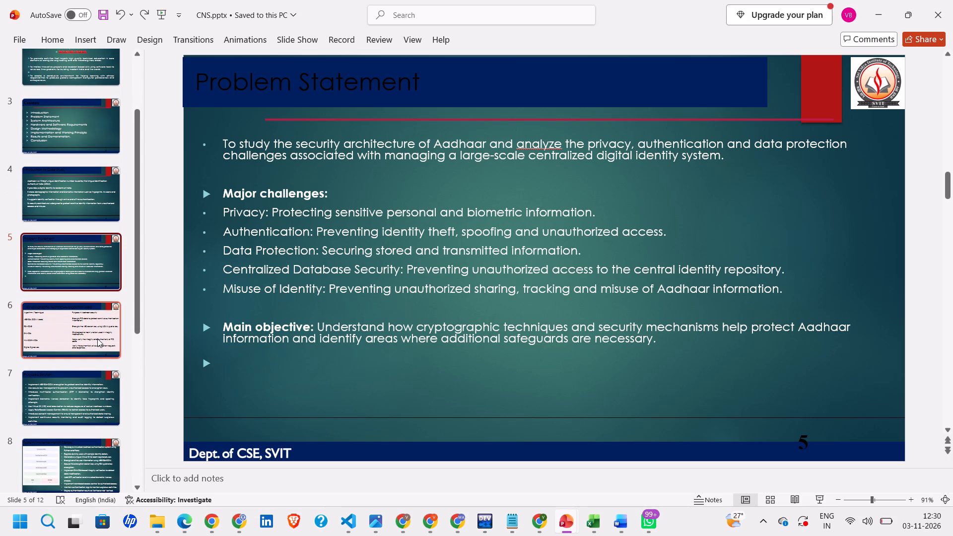
{"action": "left_click", "coordinate": [90, 325]}
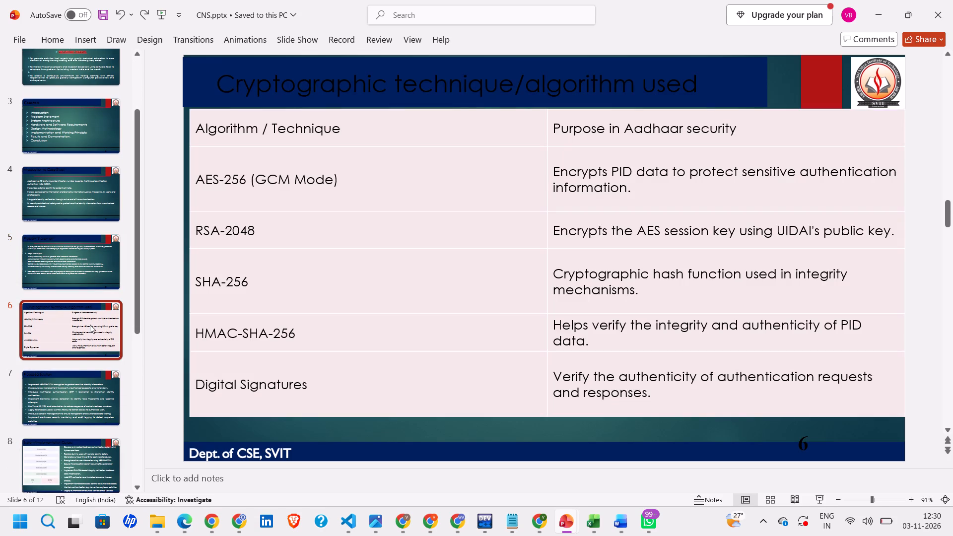
{"action": "left_click", "coordinate": [78, 397]}
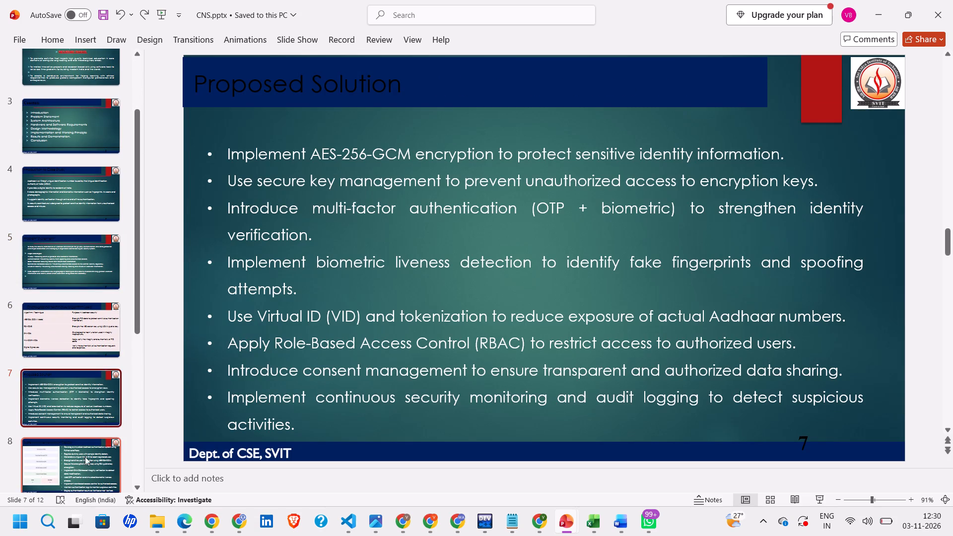
{"action": "left_click", "coordinate": [85, 465]}
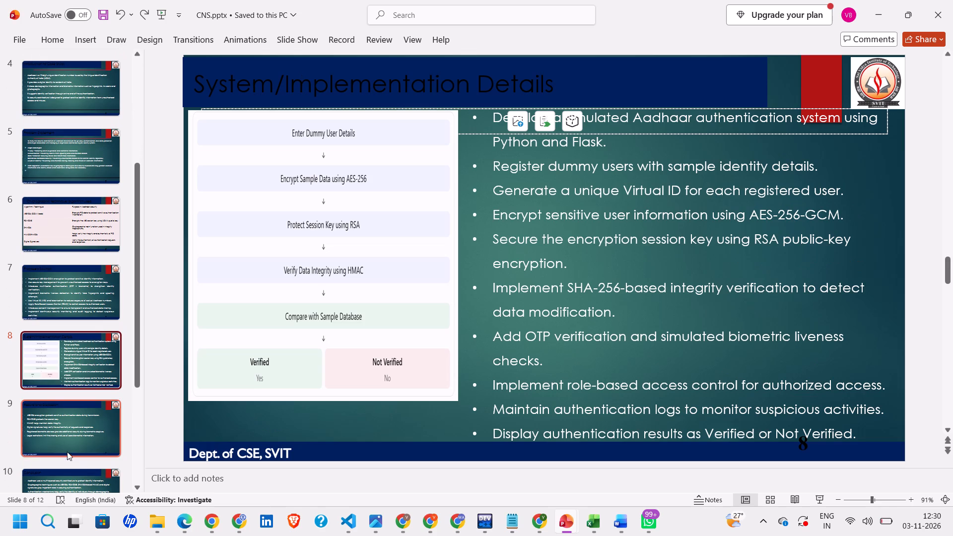
{"action": "scroll", "coordinate": [33, 287], "scroll_direction": "up", "scroll_amount": 4}
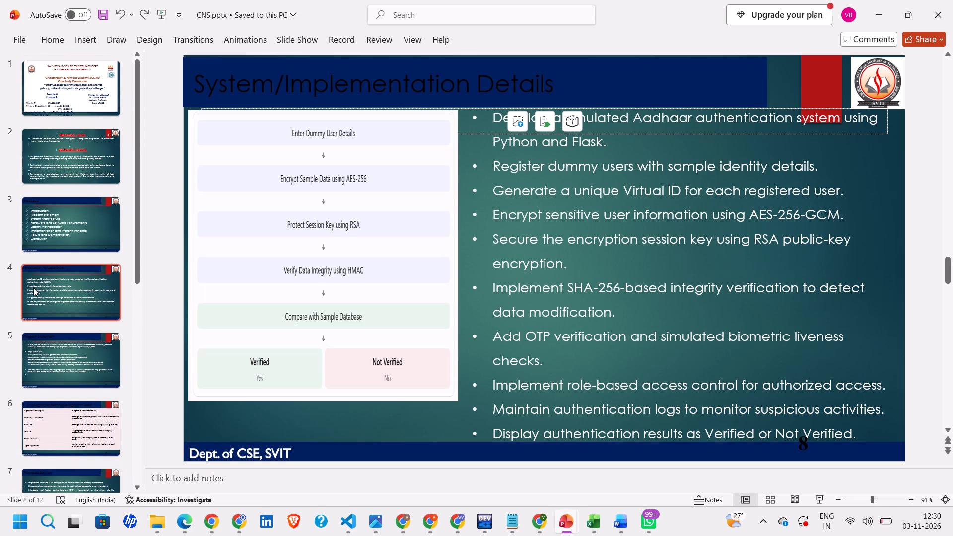
{"action": "left_click", "coordinate": [60, 87]}
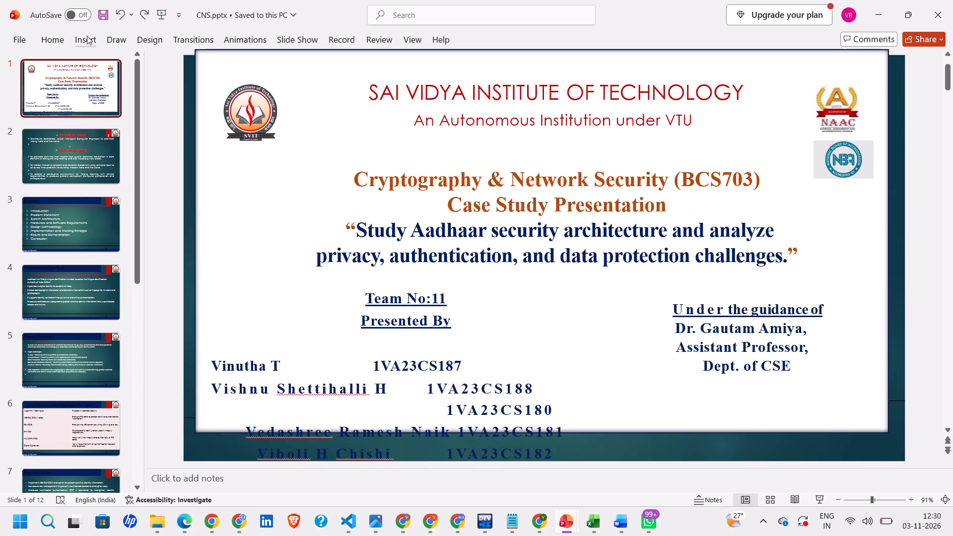
Apply the plain white theme from the Office themes to the presentation.
{"action": "left_click", "coordinate": [137, 37]}
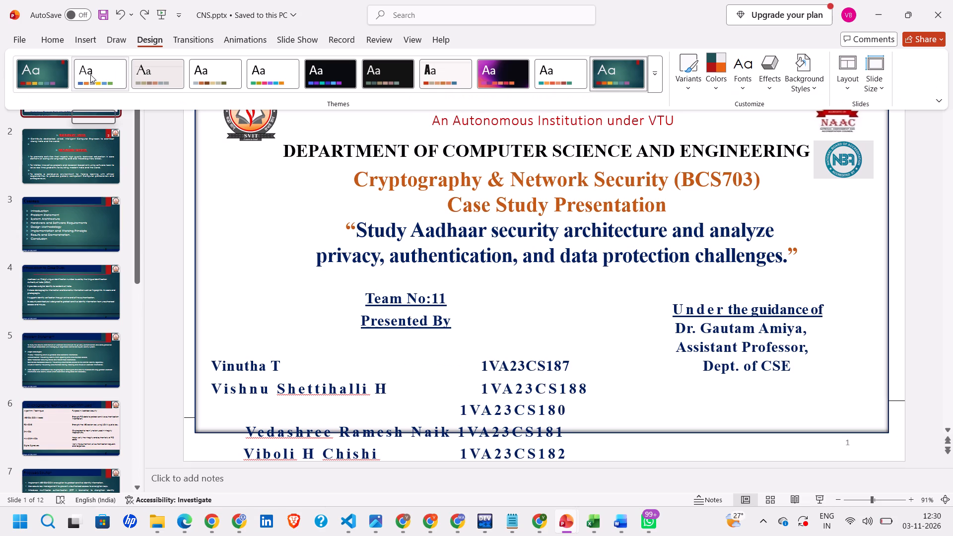
{"action": "scroll", "coordinate": [90, 74], "scroll_direction": "right", "scroll_amount": 2}
{"action": "left_click", "coordinate": [653, 75]}
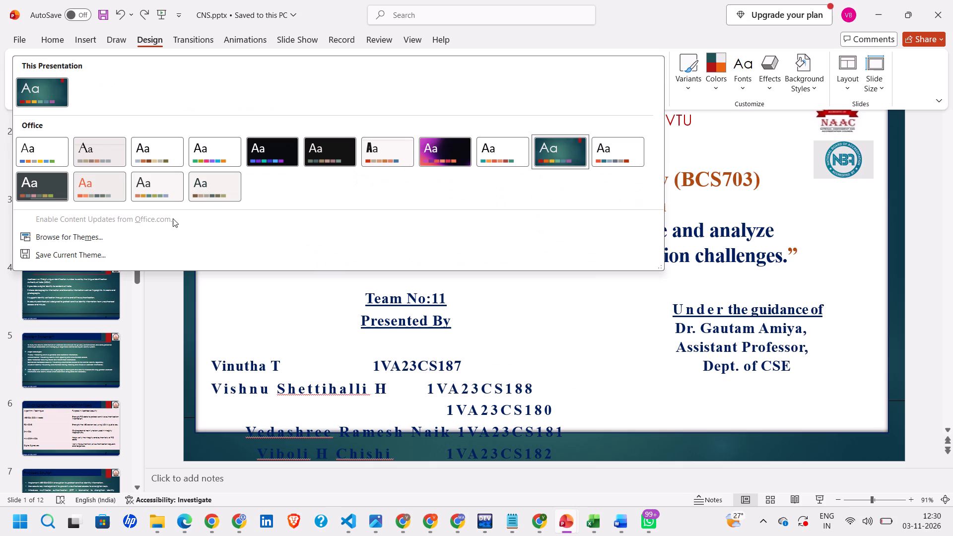
{"action": "left_click", "coordinate": [54, 152]}
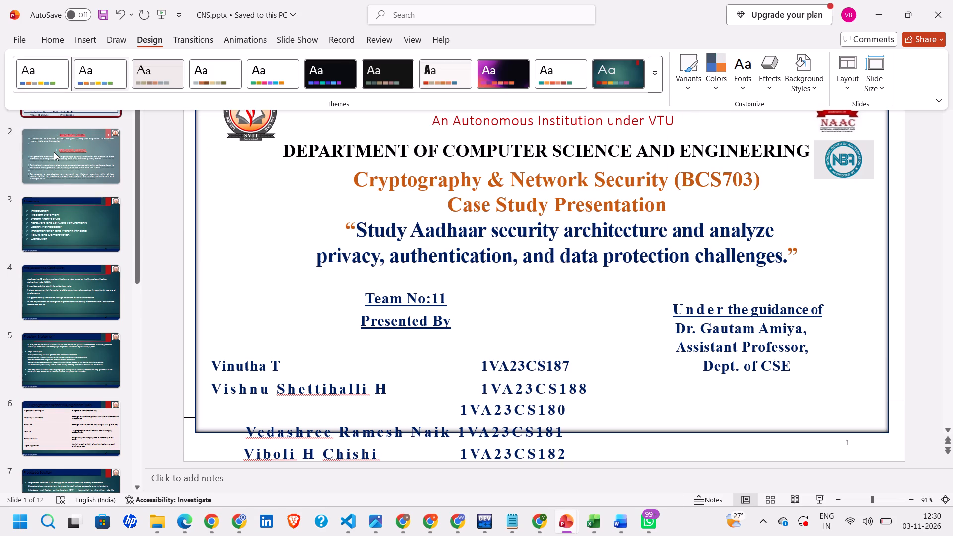
{"action": "left_click", "coordinate": [73, 239]}
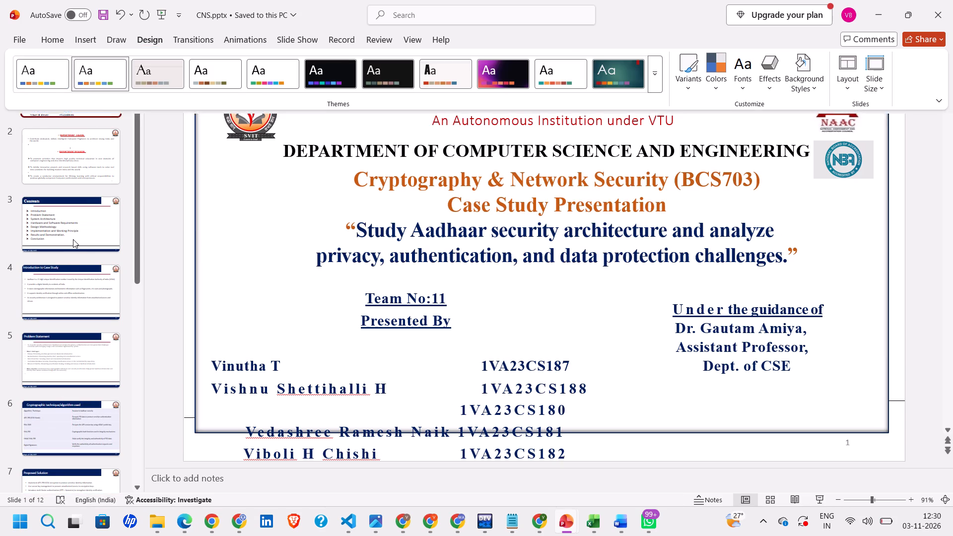
{"action": "left_click", "coordinate": [68, 173]}
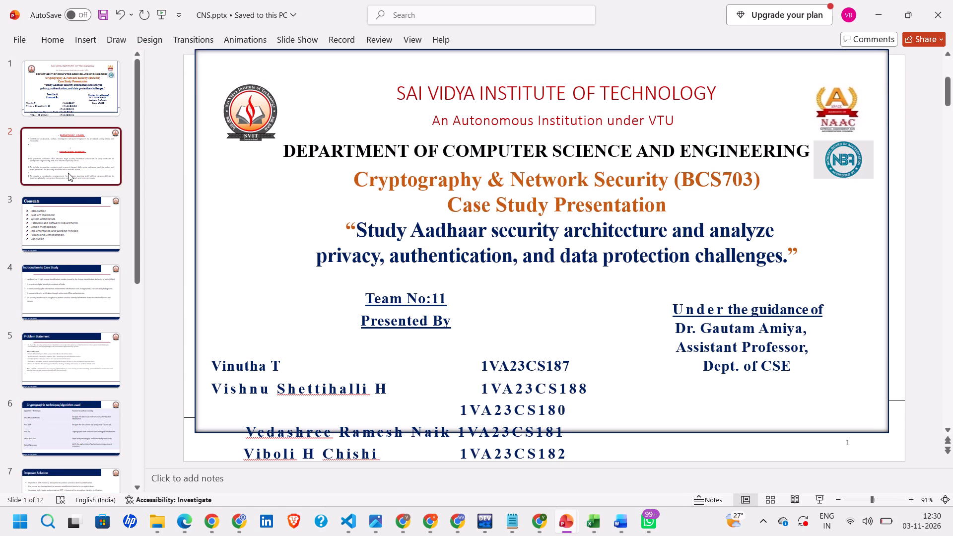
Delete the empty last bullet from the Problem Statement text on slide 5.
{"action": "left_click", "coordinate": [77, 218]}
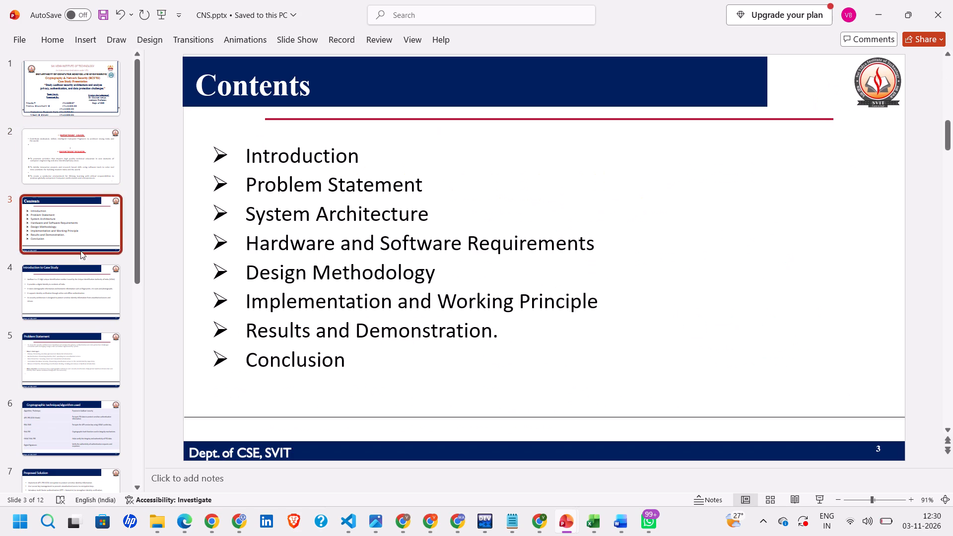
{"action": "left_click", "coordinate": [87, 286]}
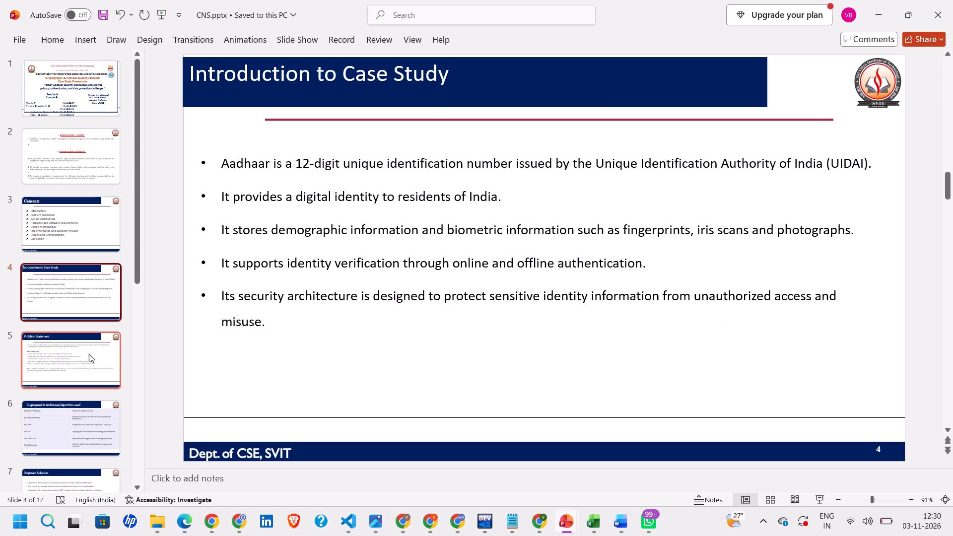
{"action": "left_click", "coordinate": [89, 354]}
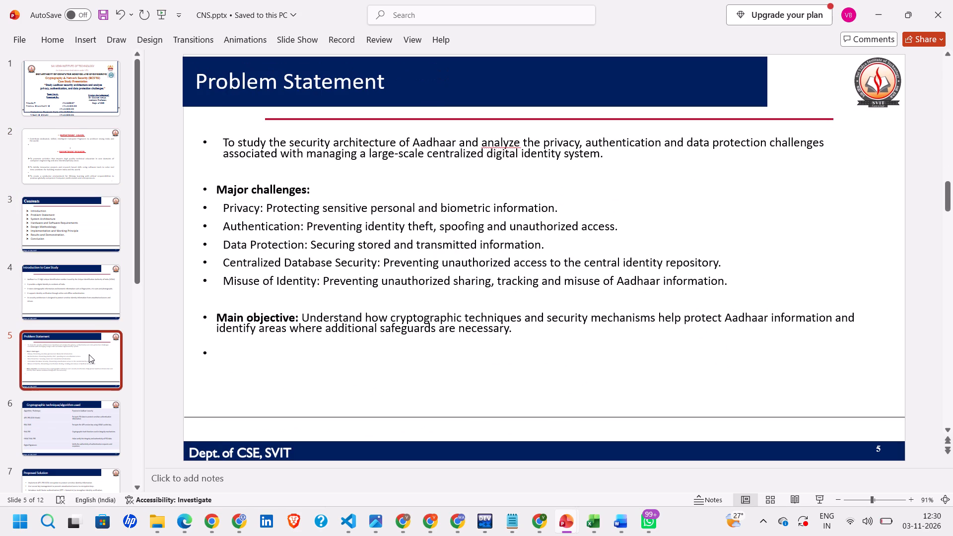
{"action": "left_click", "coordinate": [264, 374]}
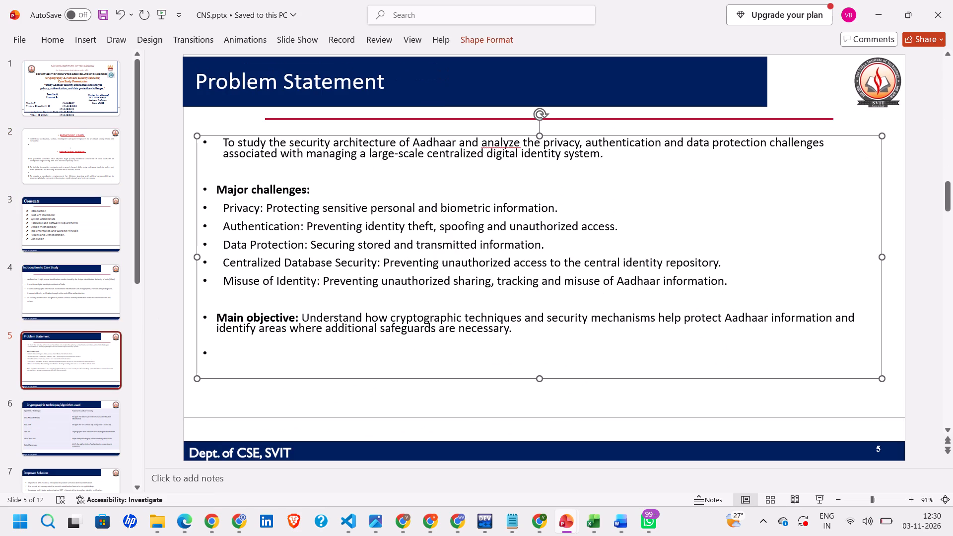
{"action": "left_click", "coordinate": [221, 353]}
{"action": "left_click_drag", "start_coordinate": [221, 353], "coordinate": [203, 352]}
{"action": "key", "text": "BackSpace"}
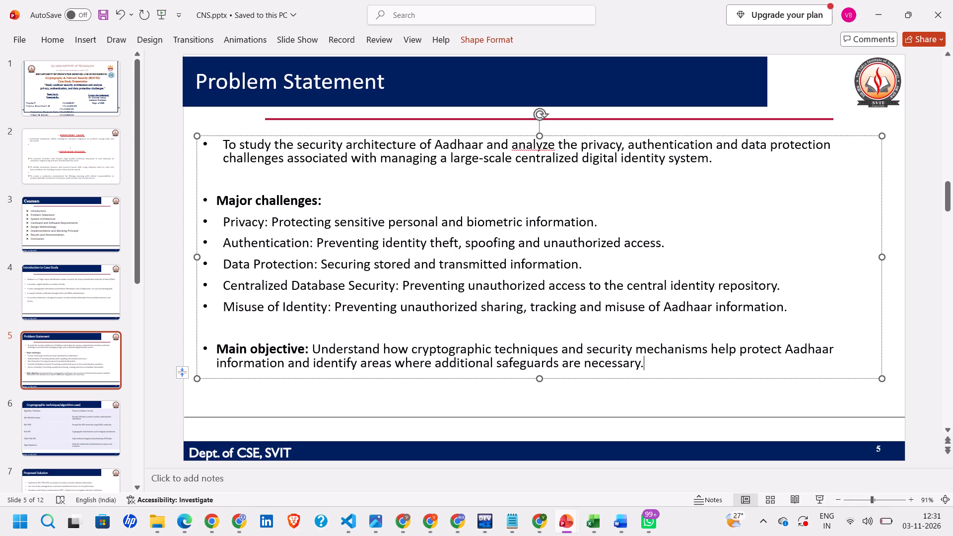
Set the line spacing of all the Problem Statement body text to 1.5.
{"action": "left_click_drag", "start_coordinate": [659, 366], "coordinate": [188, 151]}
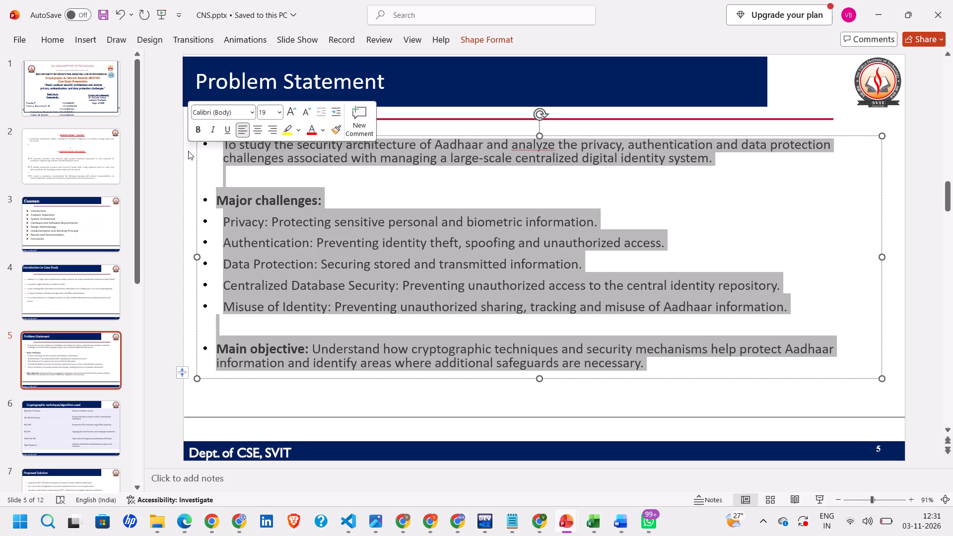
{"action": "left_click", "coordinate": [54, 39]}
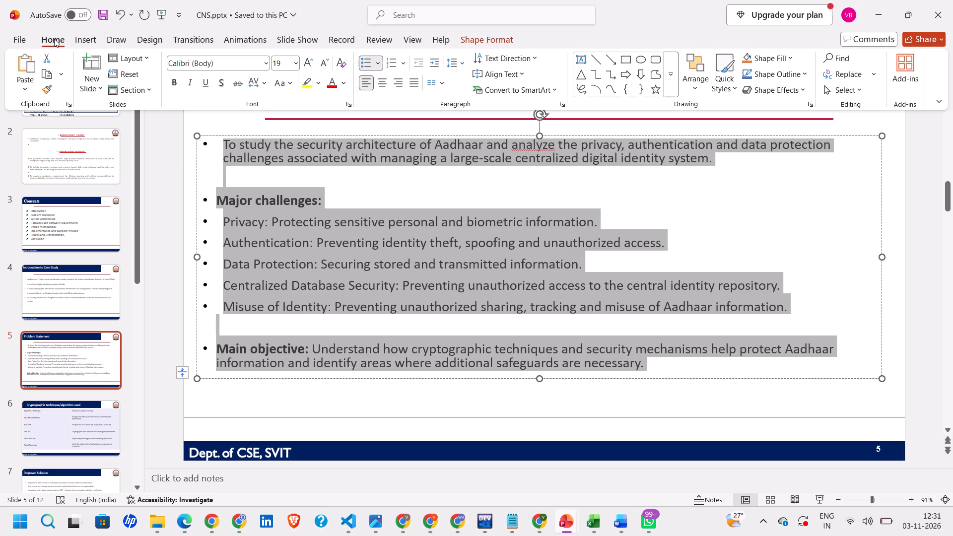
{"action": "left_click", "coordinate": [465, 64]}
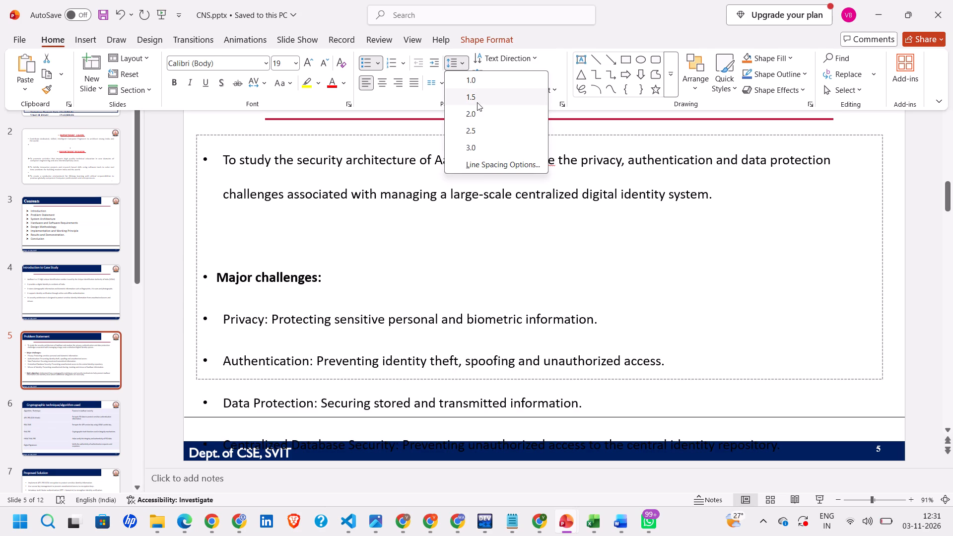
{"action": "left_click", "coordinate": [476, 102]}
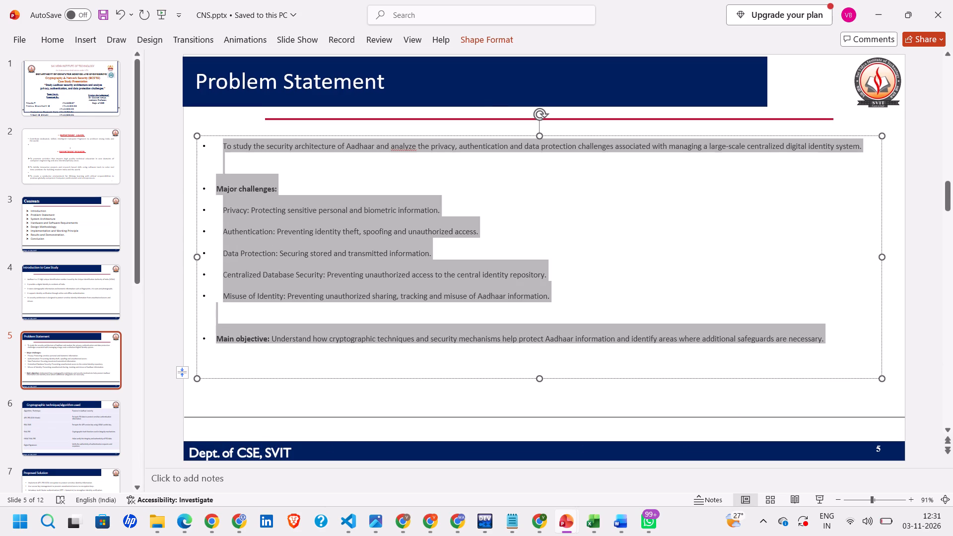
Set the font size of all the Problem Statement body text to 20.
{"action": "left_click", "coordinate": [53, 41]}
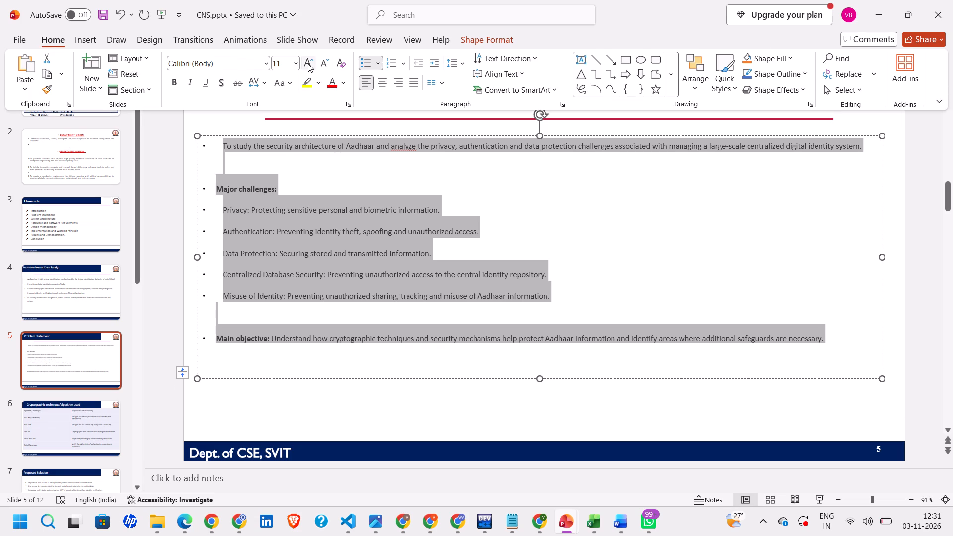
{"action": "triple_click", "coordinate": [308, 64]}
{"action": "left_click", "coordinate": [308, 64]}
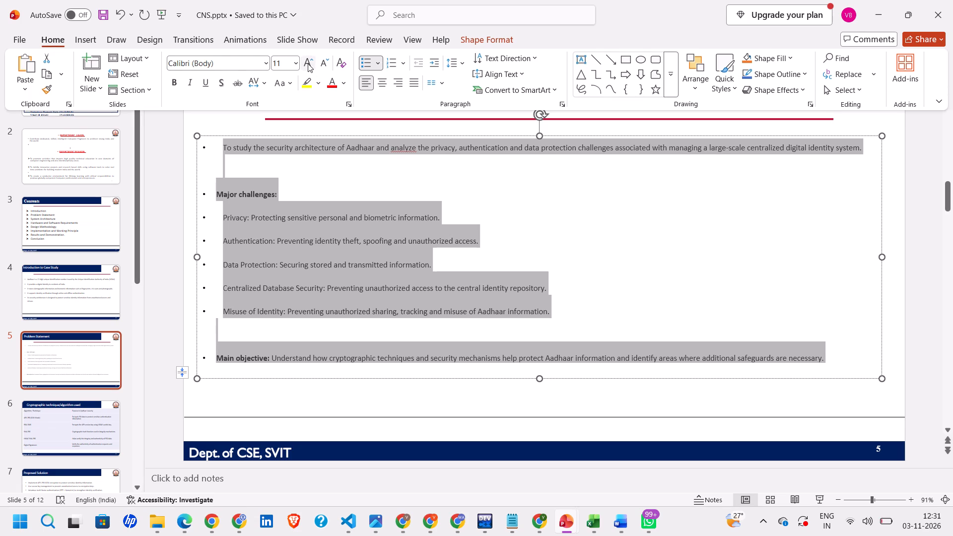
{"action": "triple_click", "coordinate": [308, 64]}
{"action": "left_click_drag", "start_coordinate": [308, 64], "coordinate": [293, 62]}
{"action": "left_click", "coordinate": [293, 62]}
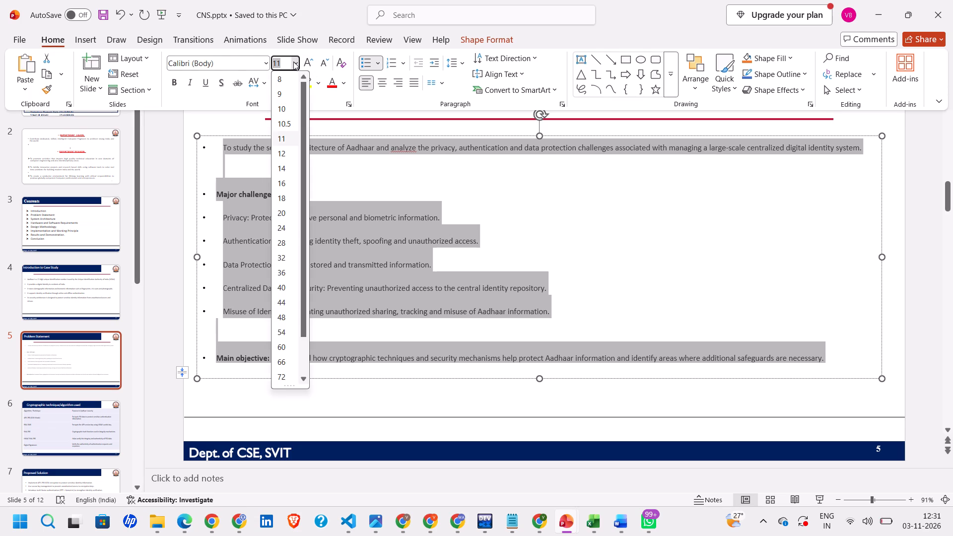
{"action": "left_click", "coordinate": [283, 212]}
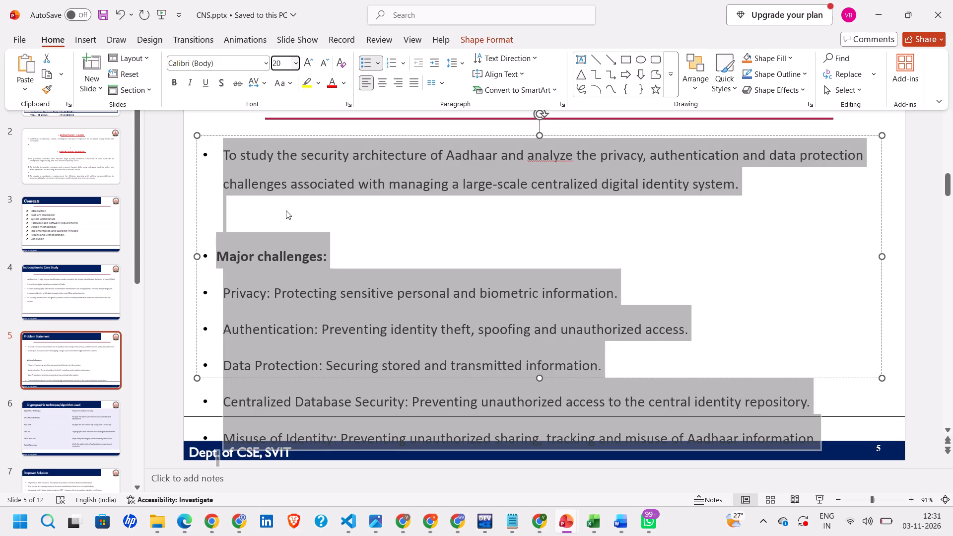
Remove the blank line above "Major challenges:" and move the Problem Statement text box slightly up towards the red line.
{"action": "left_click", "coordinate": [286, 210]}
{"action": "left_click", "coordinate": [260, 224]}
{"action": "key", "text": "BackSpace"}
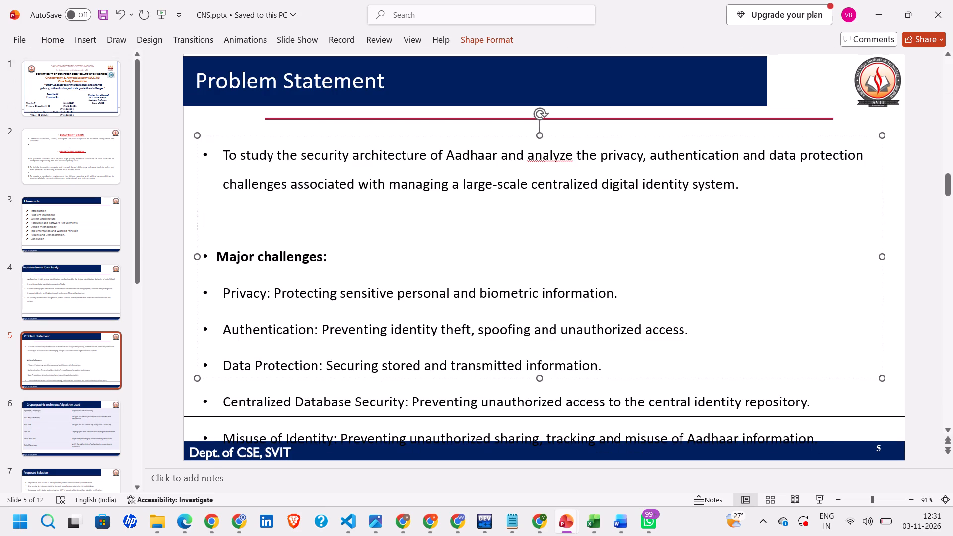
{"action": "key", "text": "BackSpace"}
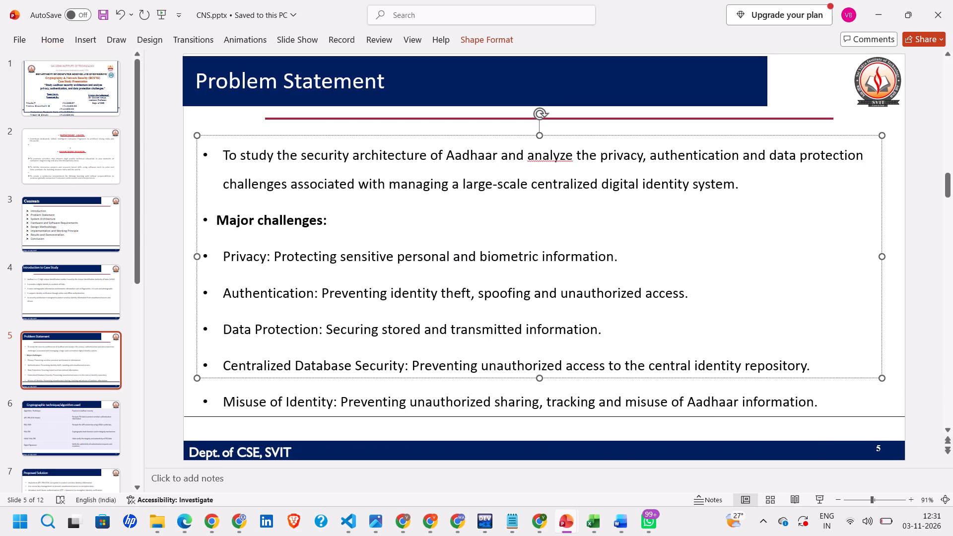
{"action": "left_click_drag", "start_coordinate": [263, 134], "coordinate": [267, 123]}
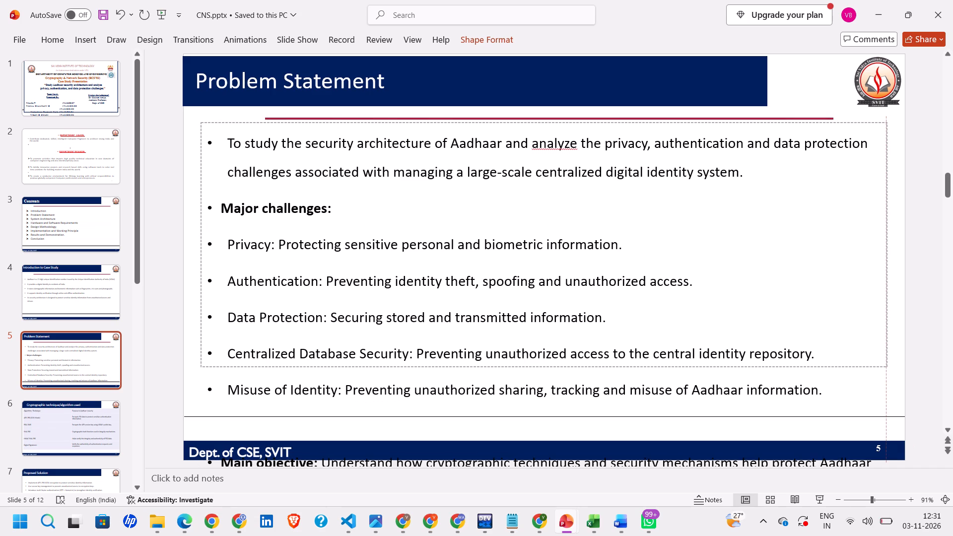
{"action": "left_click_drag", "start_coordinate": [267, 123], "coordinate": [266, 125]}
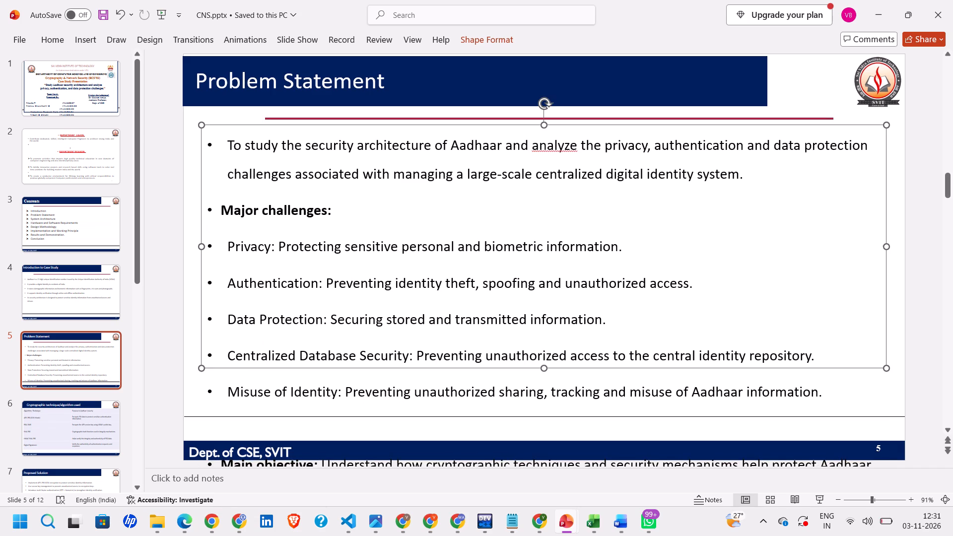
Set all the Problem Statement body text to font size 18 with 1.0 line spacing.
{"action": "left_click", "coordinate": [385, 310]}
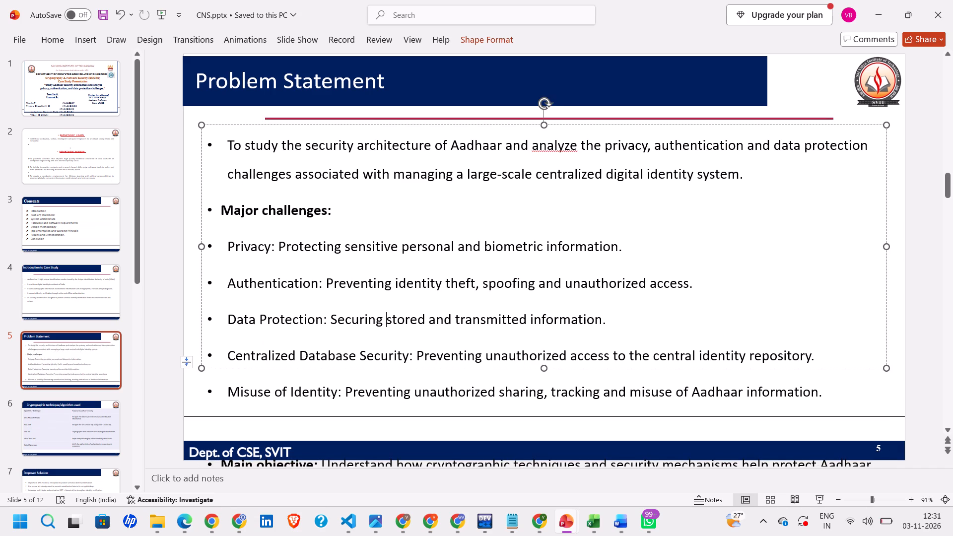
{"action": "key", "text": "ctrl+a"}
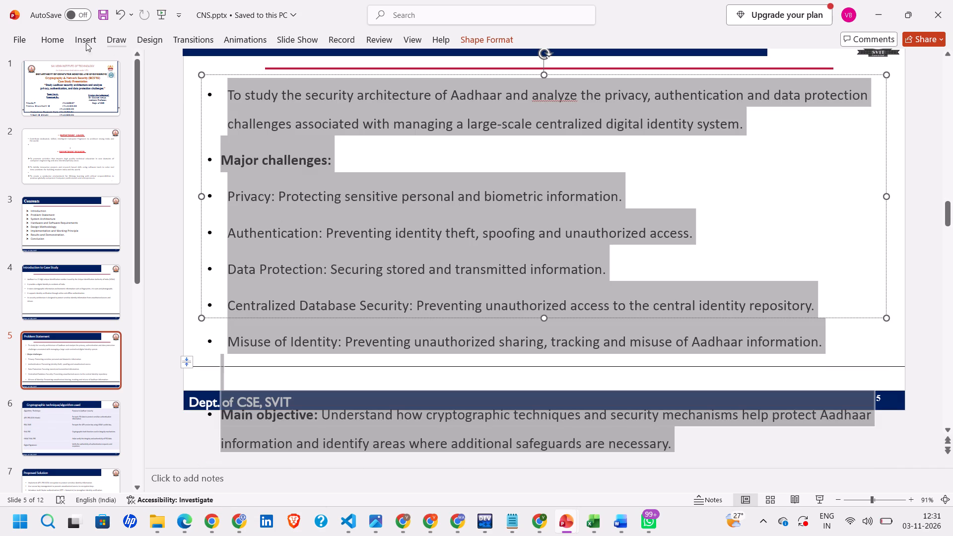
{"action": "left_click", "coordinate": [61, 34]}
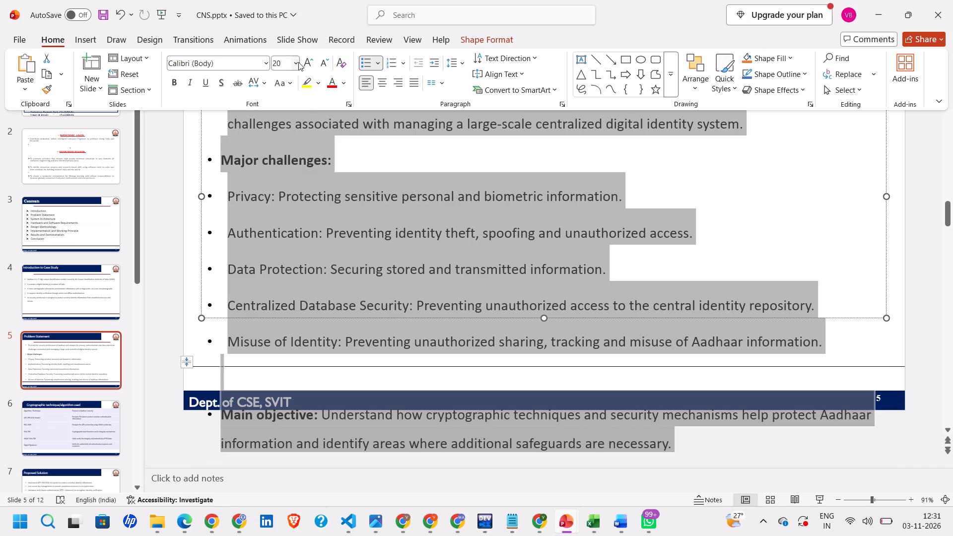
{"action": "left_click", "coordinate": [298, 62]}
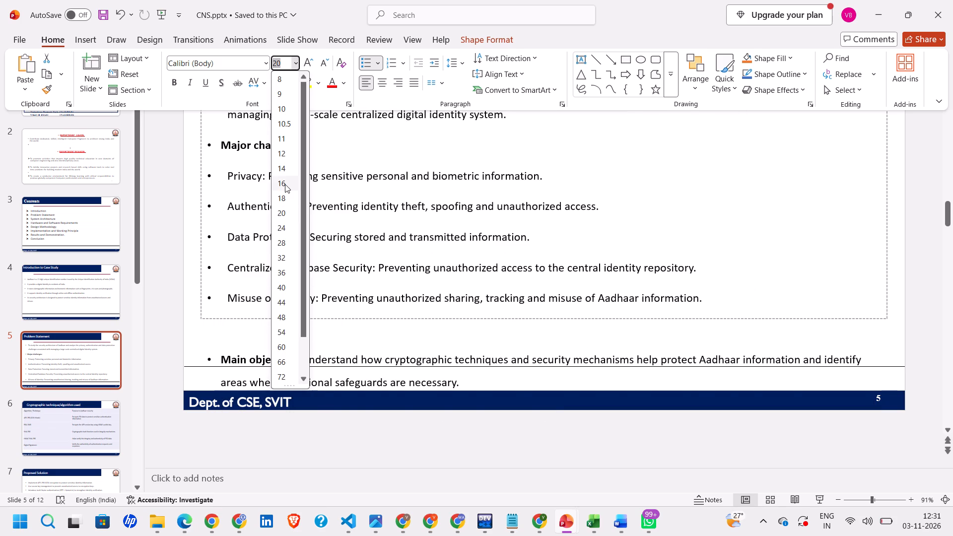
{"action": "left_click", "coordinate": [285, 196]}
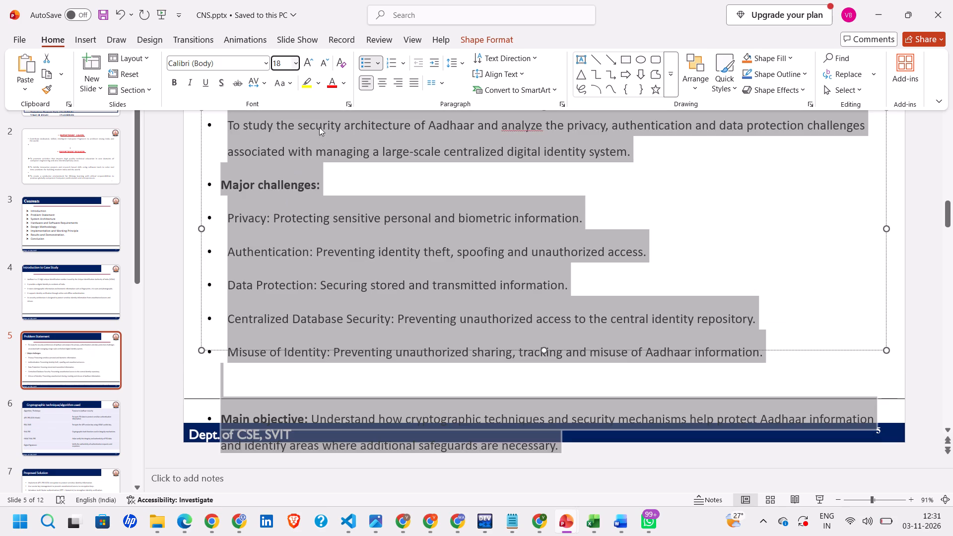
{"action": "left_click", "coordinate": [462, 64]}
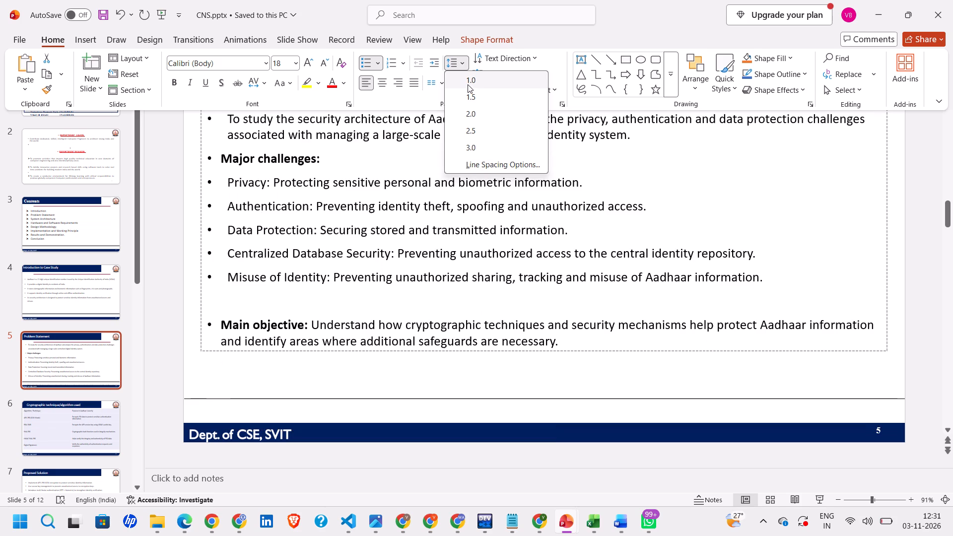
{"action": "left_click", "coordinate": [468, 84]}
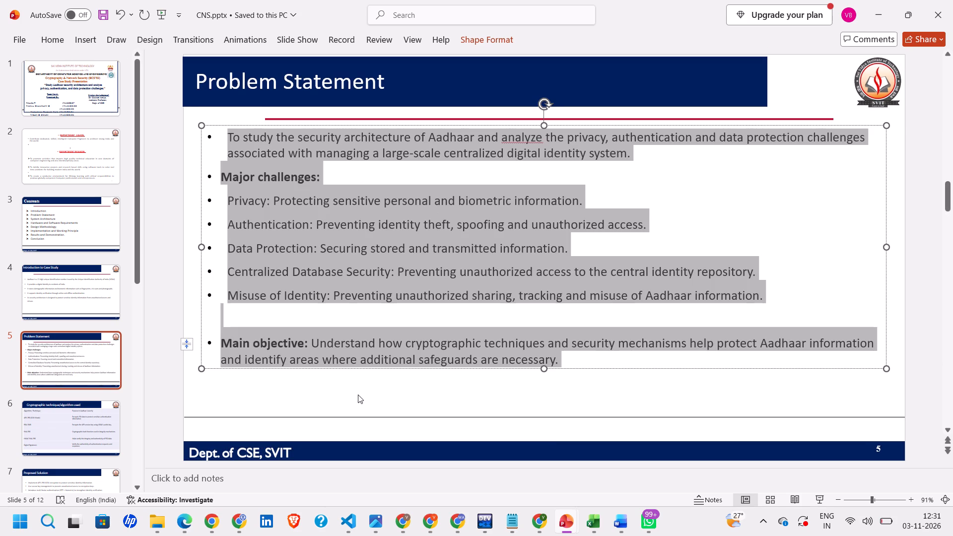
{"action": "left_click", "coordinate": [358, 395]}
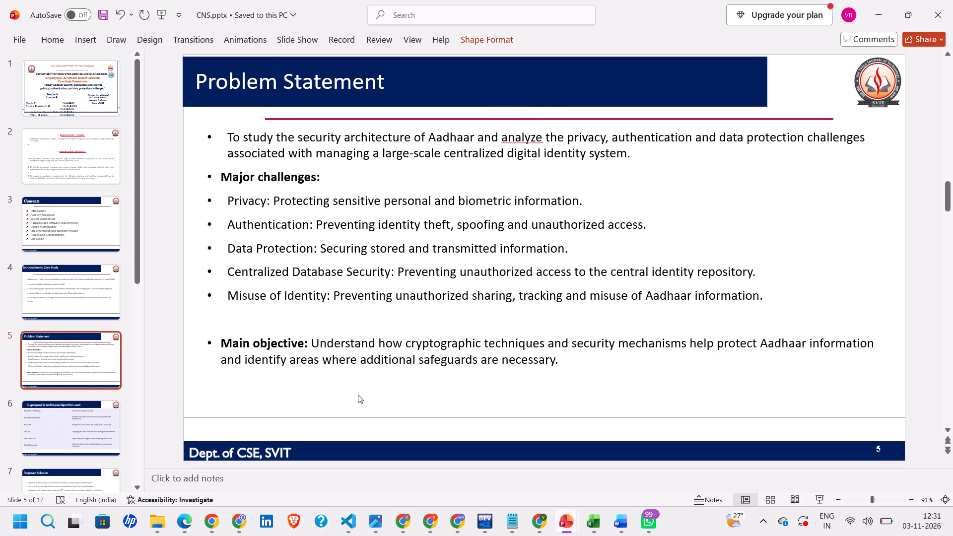
Look over slides 1 to 3 to check how the title, vision and mission, and contents appear in the white theme.
{"action": "left_click", "coordinate": [60, 156]}
{"action": "left_click", "coordinate": [61, 93]}
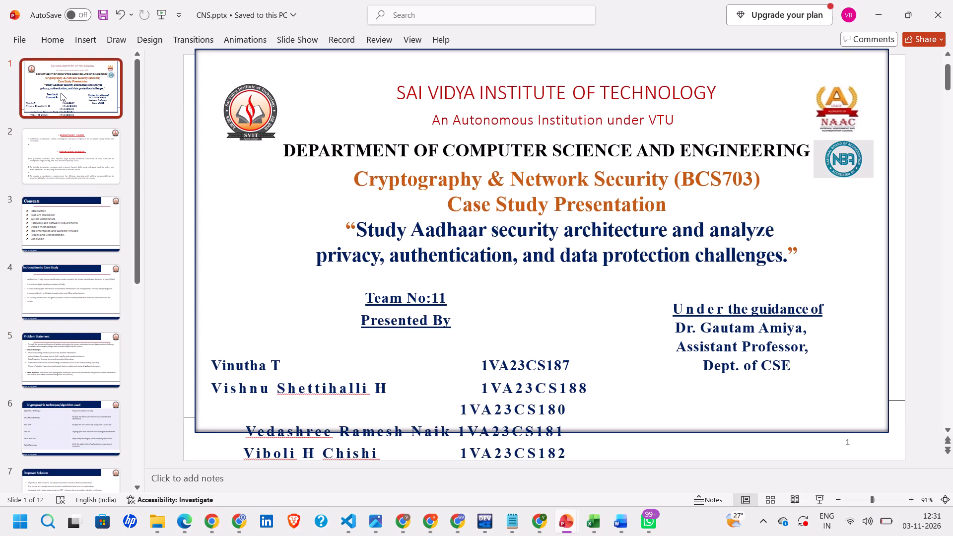
{"action": "left_click", "coordinate": [61, 148]}
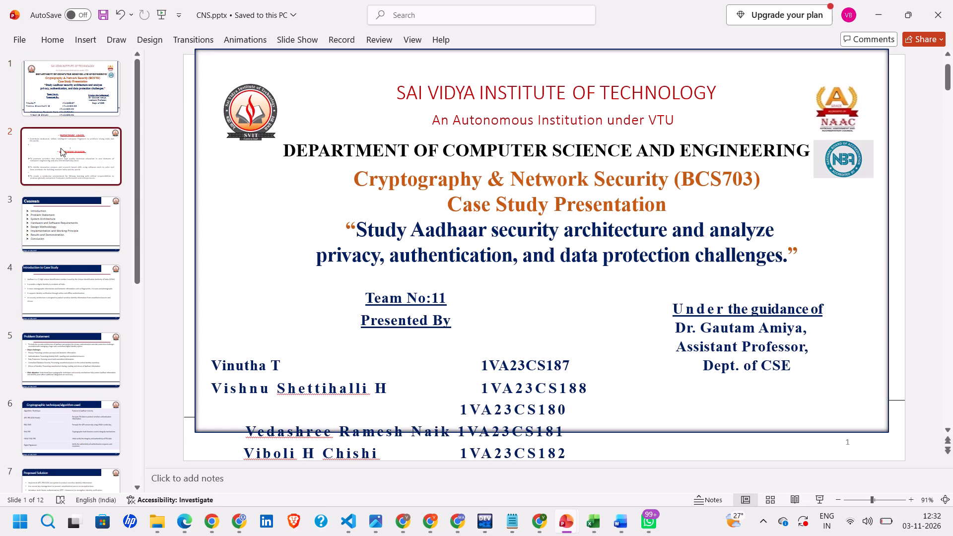
{"action": "left_click", "coordinate": [73, 221]}
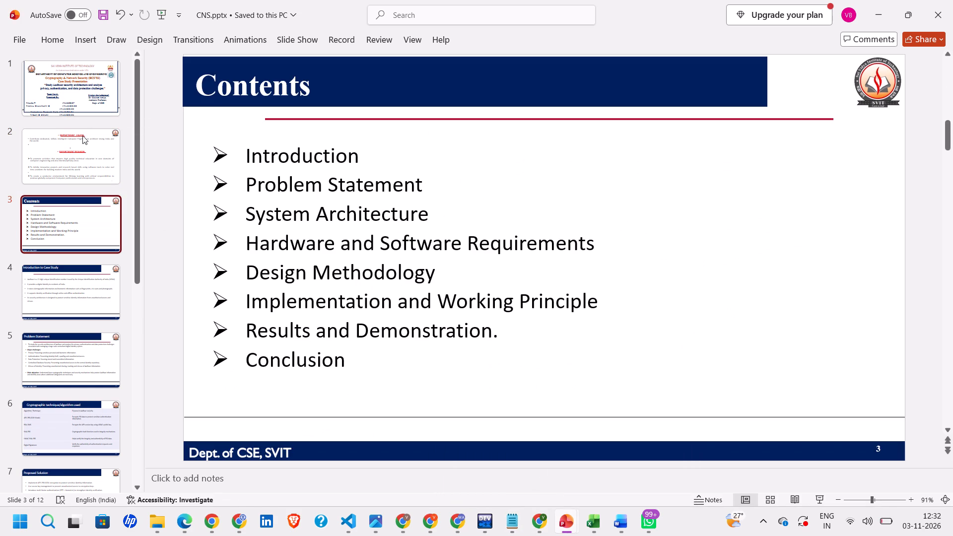
{"action": "left_click", "coordinate": [44, 174]}
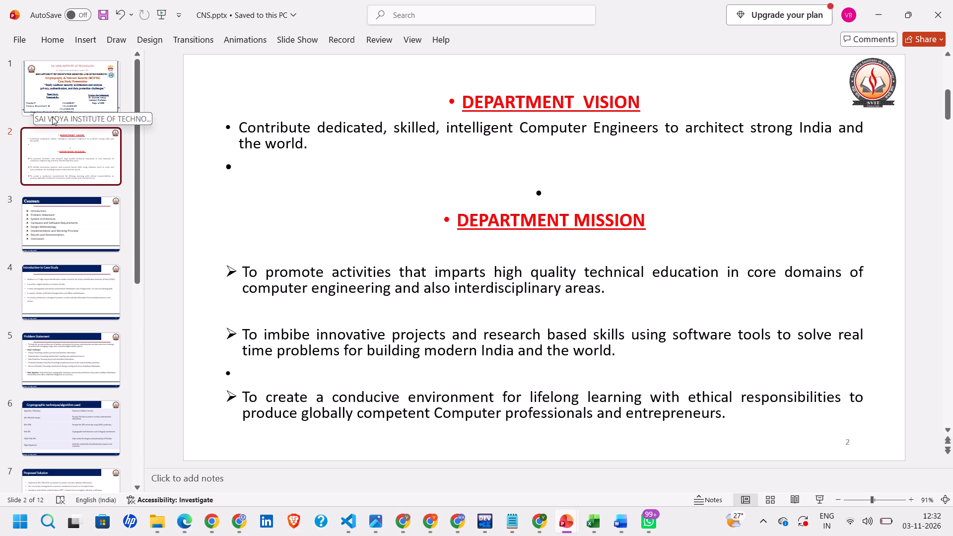
Undo the slide 5 text edits and the white and dark teal theme changes, back to the wood-floor theme.
{"action": "key", "text": "ctrl+z"}
{"action": "key", "text": "ctrl+z"}
{"action": "key", "text": "ctrl+z"}
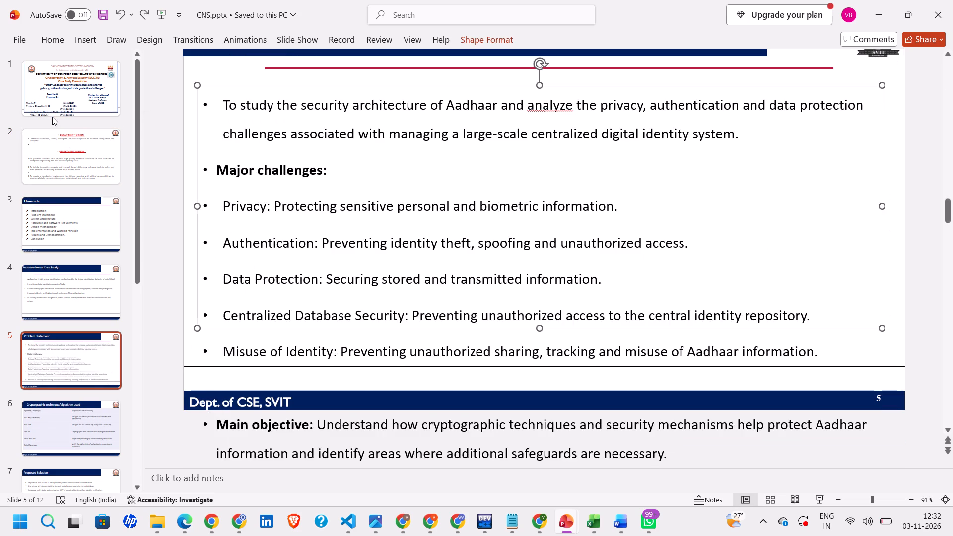
{"action": "key", "text": "ctrl+z"}
{"action": "key", "text": "ctrl+z"}
{"action": "key", "text": "ctrl+z"}
{"action": "key", "text": "ctrl+z"}
{"action": "key", "text": "ctrl+z"}
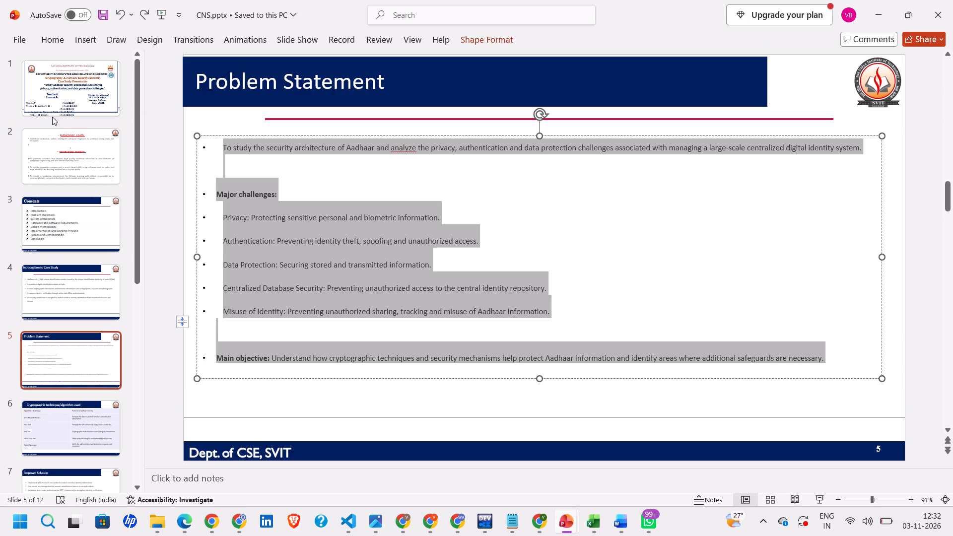
{"action": "key", "text": "ctrl+z"}
{"action": "key", "text": "ctrl+z"}
{"action": "key", "text": "ctrl+z"}
{"action": "key", "text": "ctrl+z"}
{"action": "key", "text": "ctrl+z"}
{"action": "key", "text": "ctrl+z"}
{"action": "key", "text": "ctrl+z"}
{"action": "key", "text": "ctrl+z"}
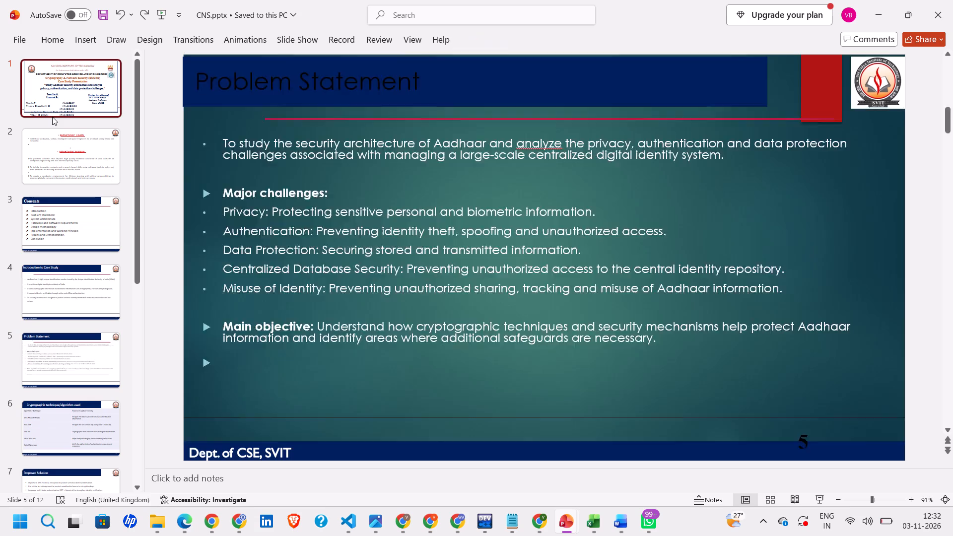
{"action": "key", "text": "ctrl+z"}
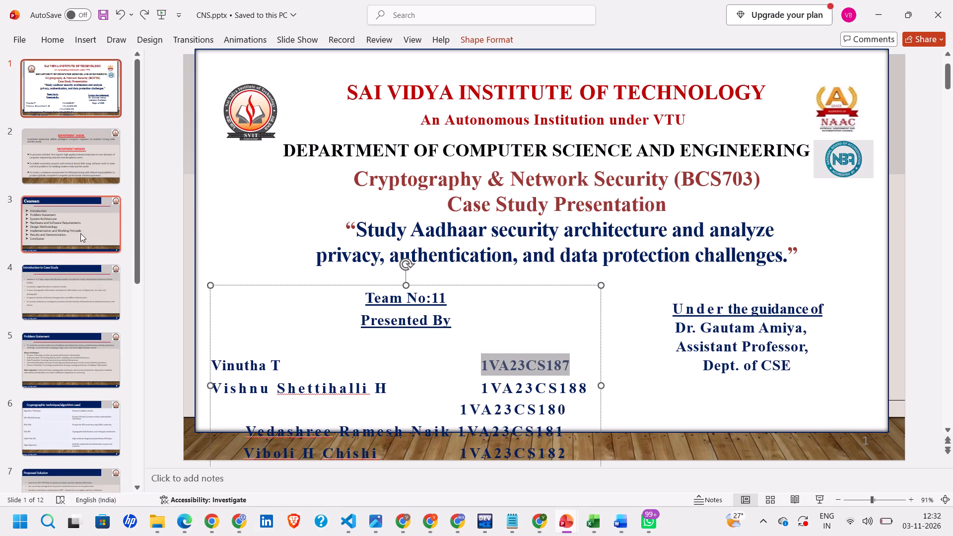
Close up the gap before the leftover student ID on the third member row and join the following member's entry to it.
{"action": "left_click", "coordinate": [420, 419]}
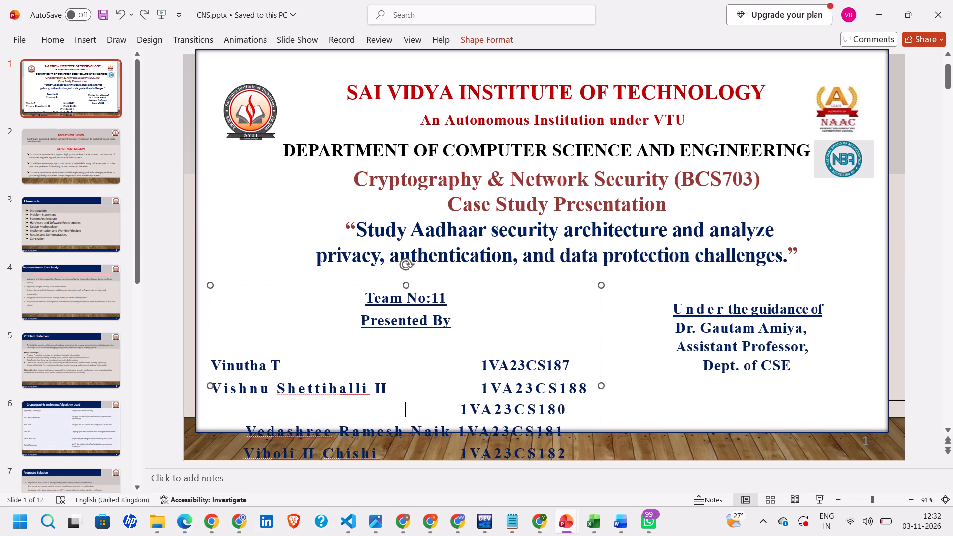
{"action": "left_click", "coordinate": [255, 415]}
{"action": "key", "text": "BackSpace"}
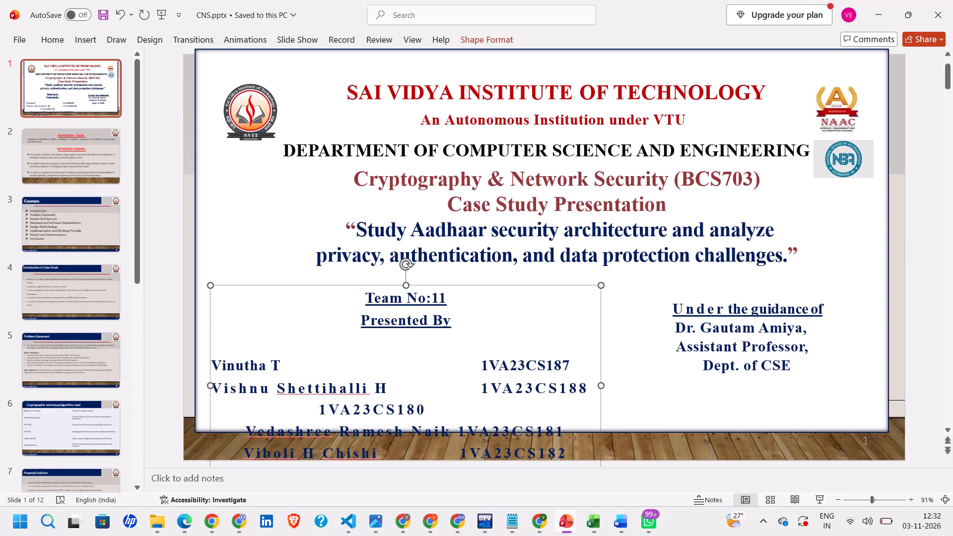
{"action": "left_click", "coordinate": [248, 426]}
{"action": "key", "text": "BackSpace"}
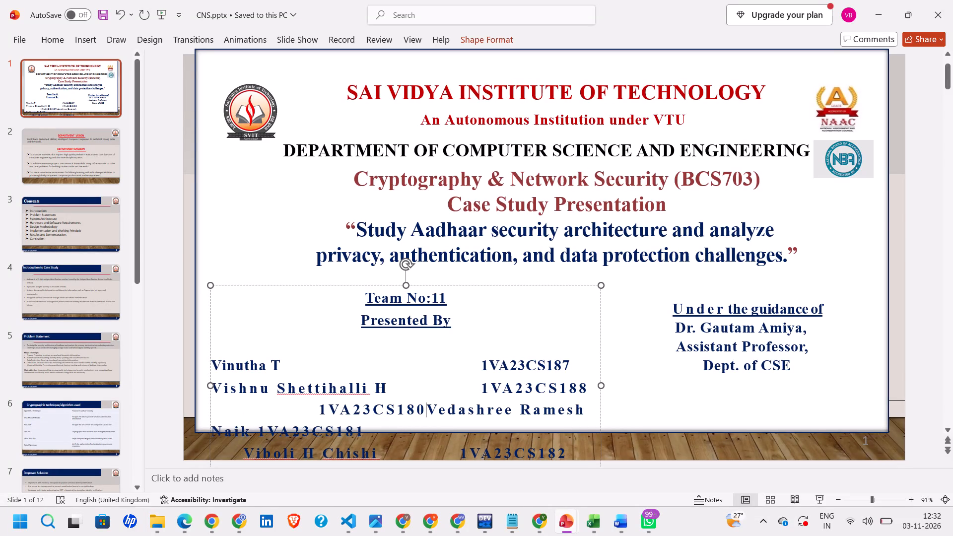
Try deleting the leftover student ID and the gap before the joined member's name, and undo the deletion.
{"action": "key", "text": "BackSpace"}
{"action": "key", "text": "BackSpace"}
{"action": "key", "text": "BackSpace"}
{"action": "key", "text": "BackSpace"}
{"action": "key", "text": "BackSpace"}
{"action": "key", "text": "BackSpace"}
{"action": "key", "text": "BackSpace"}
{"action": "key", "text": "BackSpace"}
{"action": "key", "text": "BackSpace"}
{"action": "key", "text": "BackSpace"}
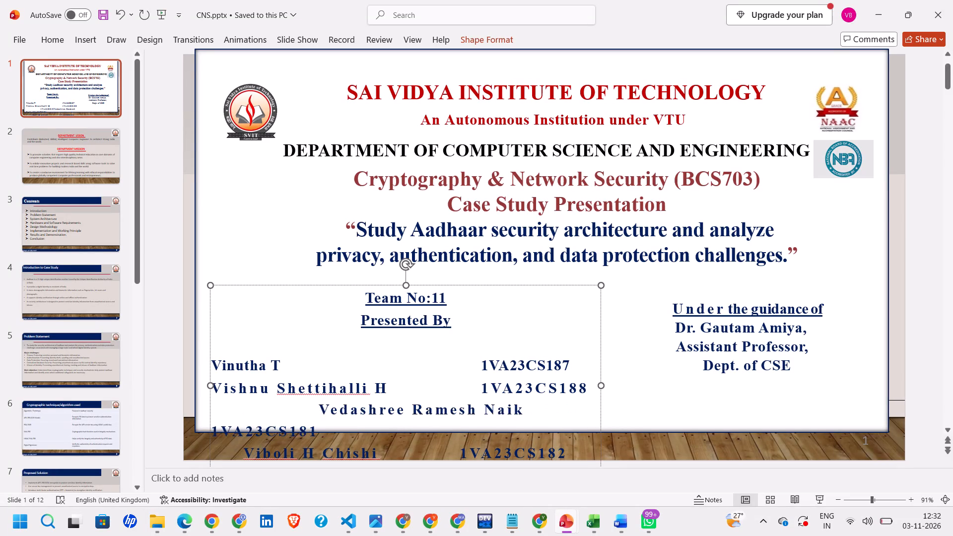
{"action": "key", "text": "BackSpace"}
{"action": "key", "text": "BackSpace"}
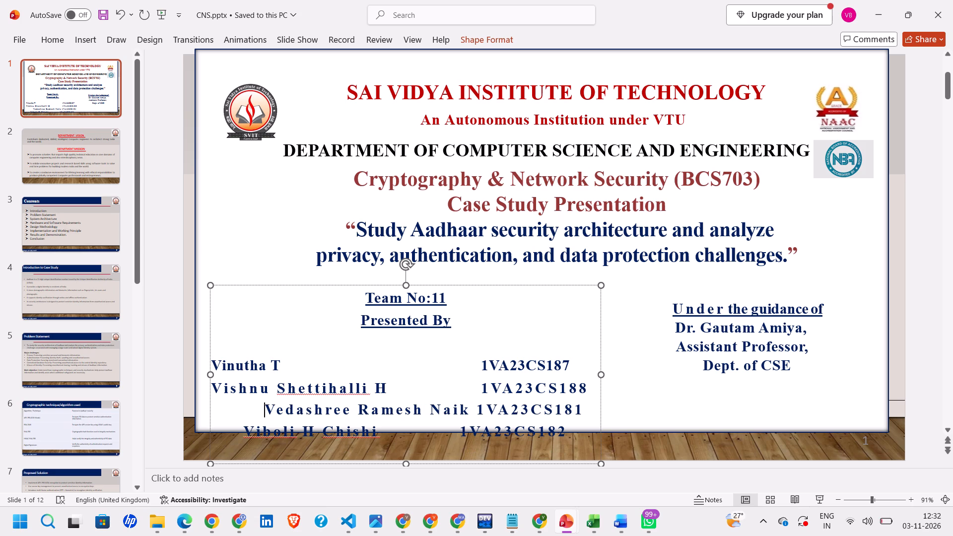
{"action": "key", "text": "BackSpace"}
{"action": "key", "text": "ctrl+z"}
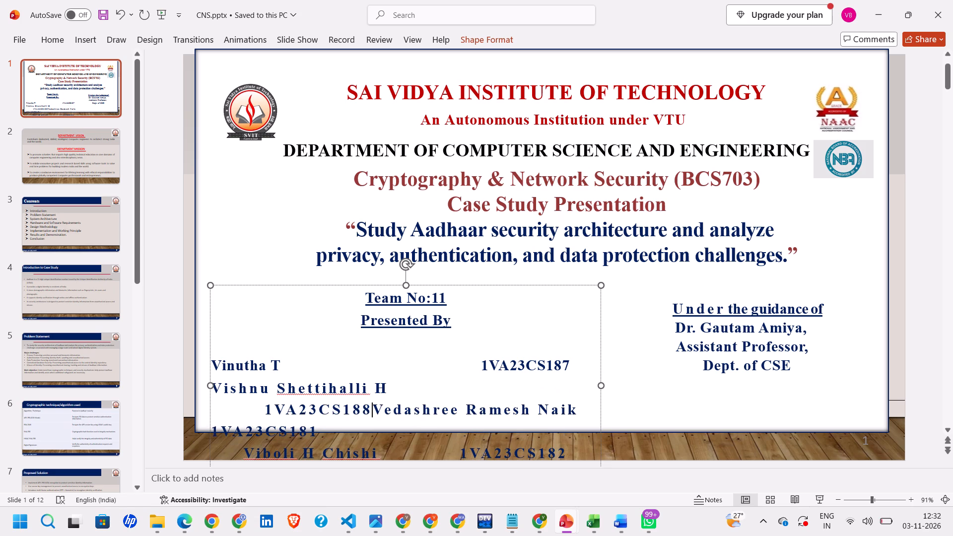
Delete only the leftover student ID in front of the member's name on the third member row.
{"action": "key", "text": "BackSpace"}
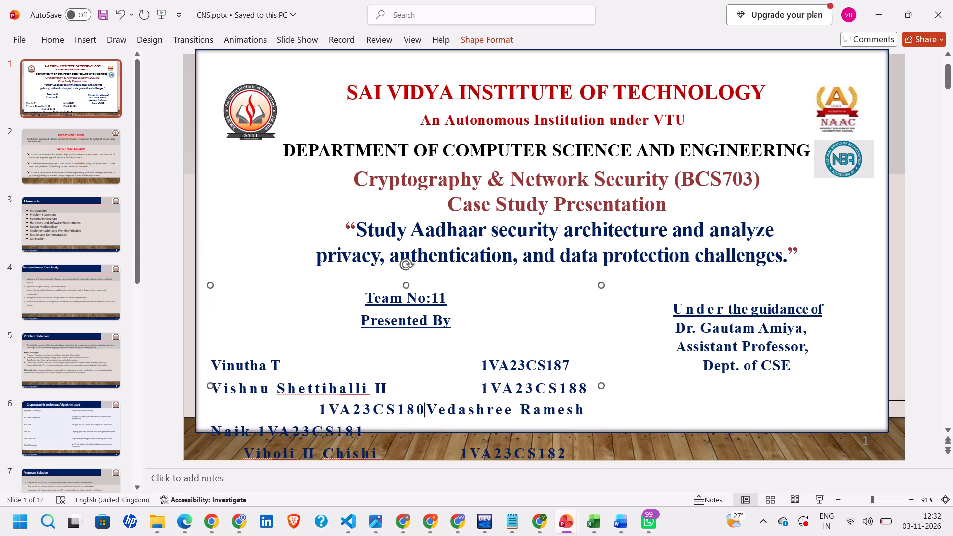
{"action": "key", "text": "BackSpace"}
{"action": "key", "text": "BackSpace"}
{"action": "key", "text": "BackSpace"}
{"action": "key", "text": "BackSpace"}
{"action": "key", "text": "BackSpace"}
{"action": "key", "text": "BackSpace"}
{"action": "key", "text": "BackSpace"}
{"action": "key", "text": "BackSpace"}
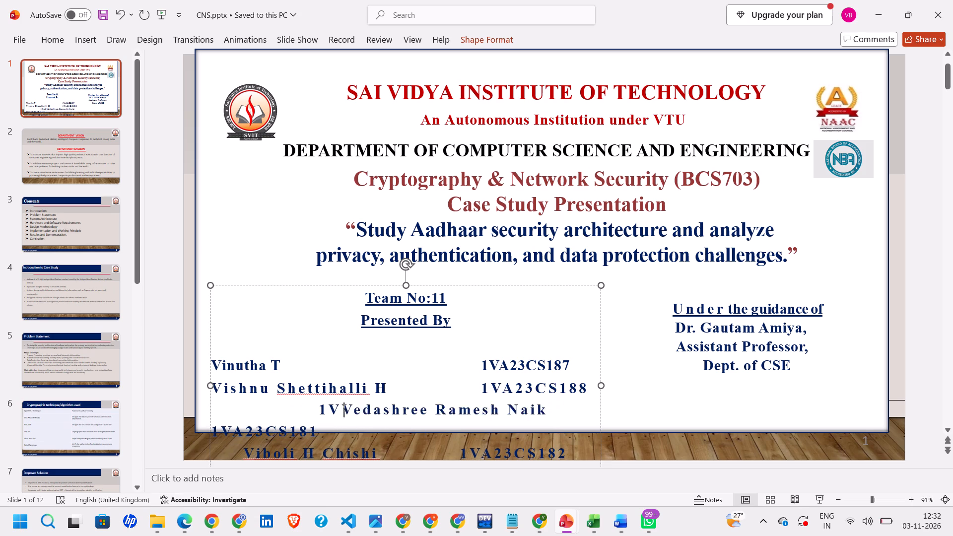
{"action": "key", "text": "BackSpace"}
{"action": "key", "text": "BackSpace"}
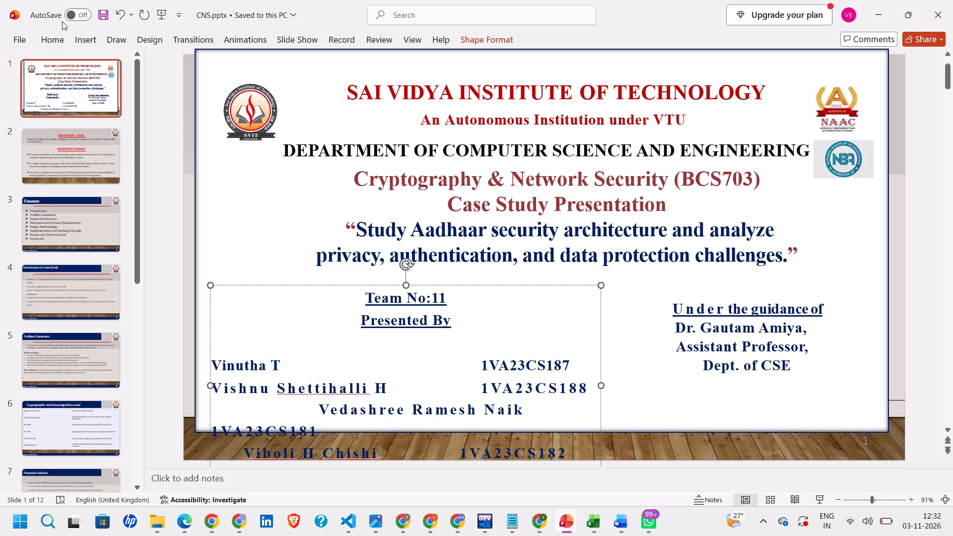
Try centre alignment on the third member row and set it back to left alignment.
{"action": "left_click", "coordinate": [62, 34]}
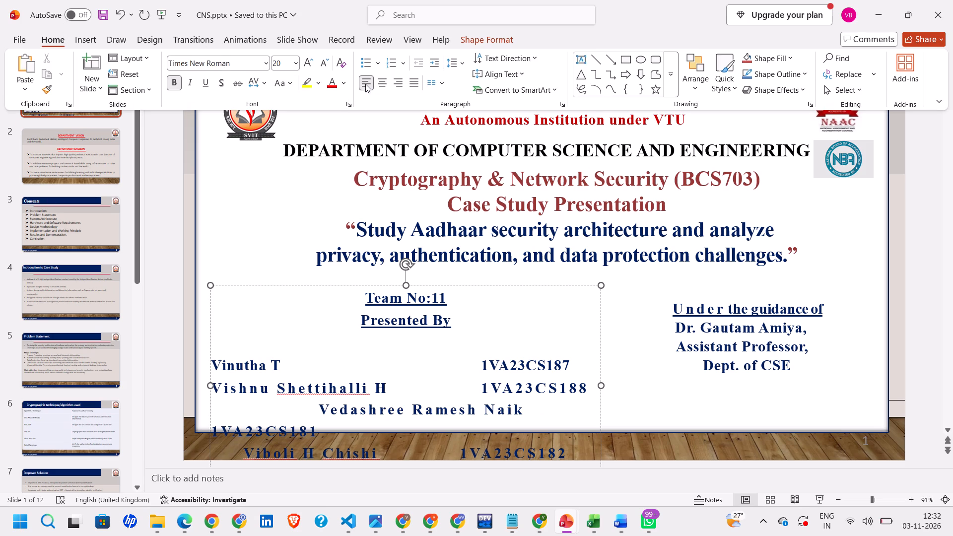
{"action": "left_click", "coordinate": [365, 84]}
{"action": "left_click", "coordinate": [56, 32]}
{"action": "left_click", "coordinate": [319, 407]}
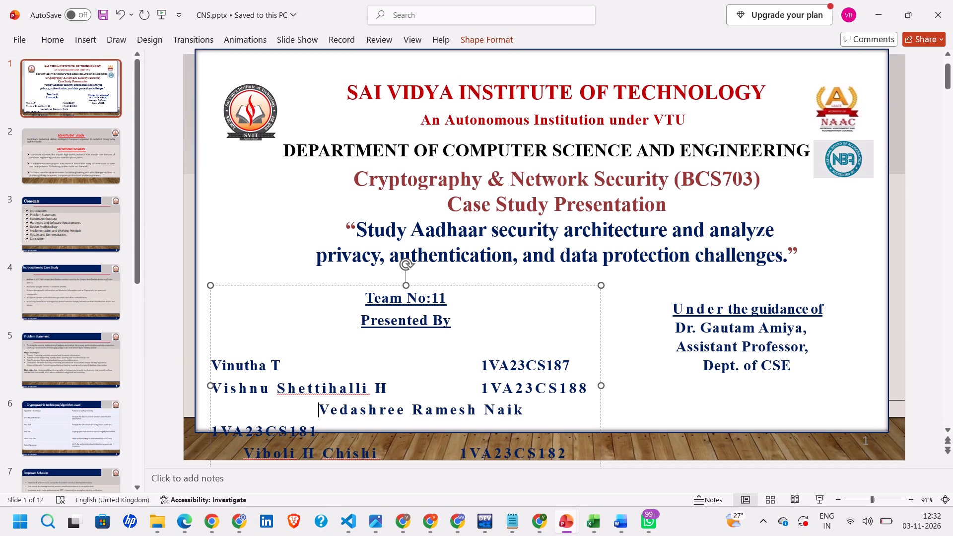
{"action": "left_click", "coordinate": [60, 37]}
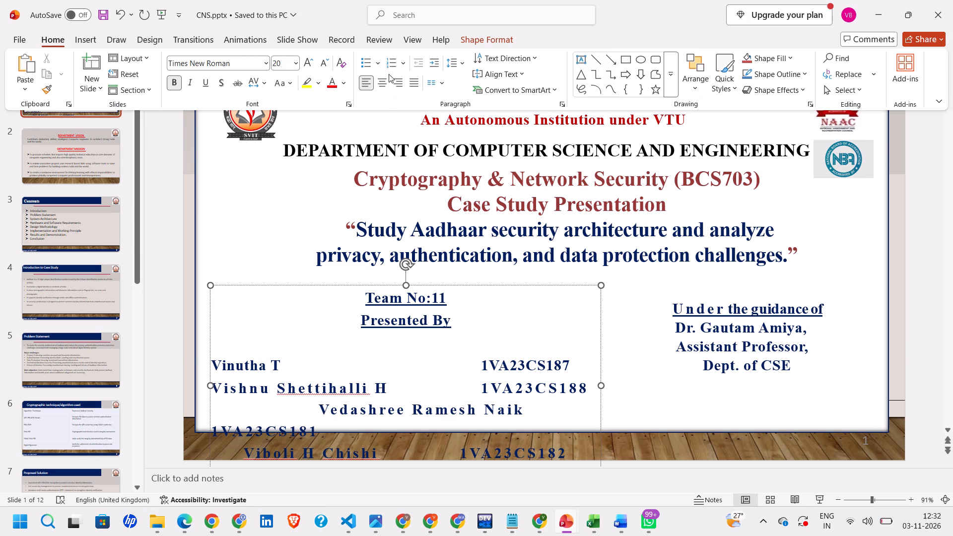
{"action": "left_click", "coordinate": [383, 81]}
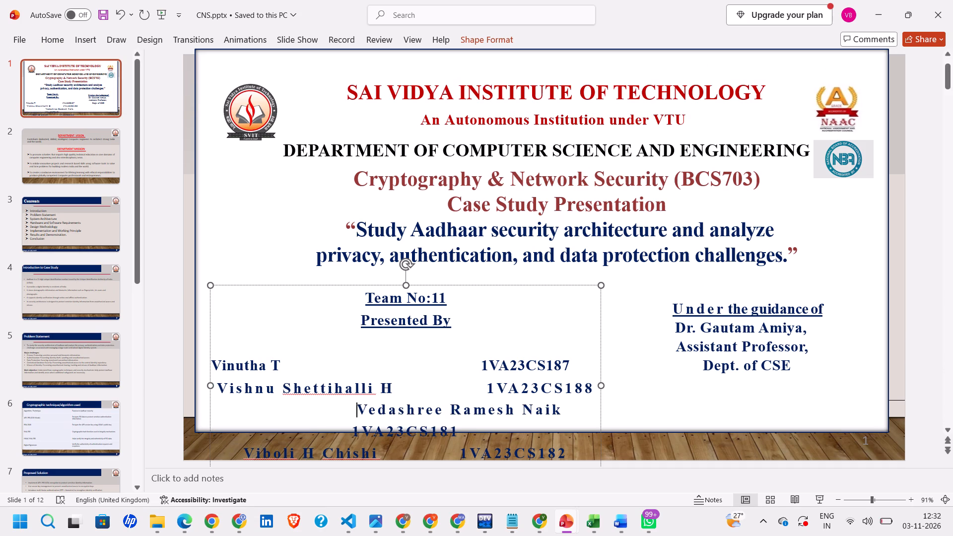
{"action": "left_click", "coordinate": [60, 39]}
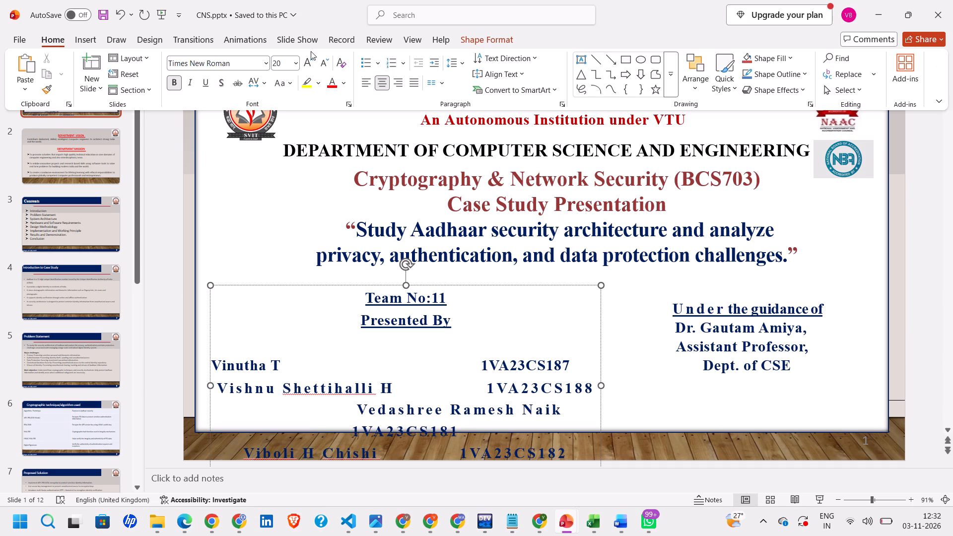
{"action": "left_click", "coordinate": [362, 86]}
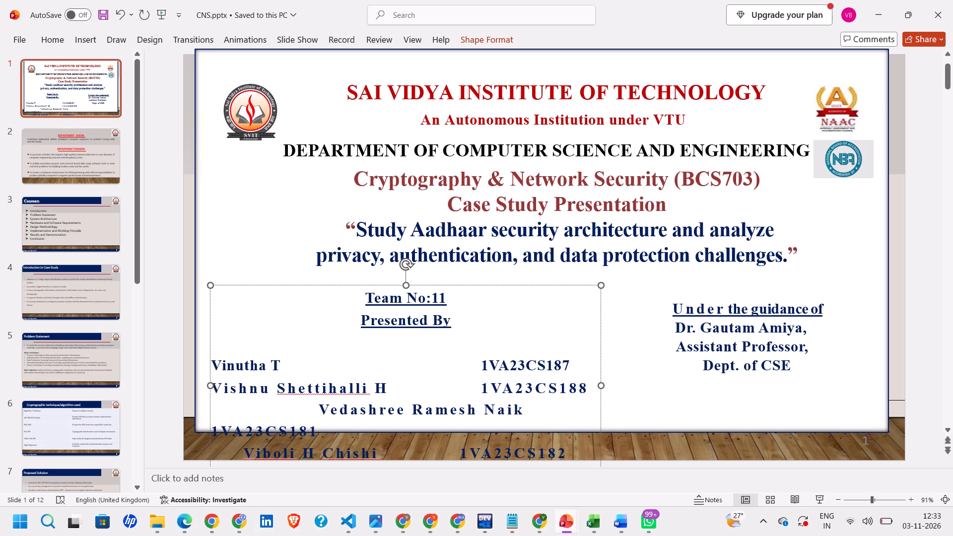
Narrow the team list text box slightly by moving its right edge inward.
{"action": "left_click_drag", "start_coordinate": [600, 387], "coordinate": [579, 384]}
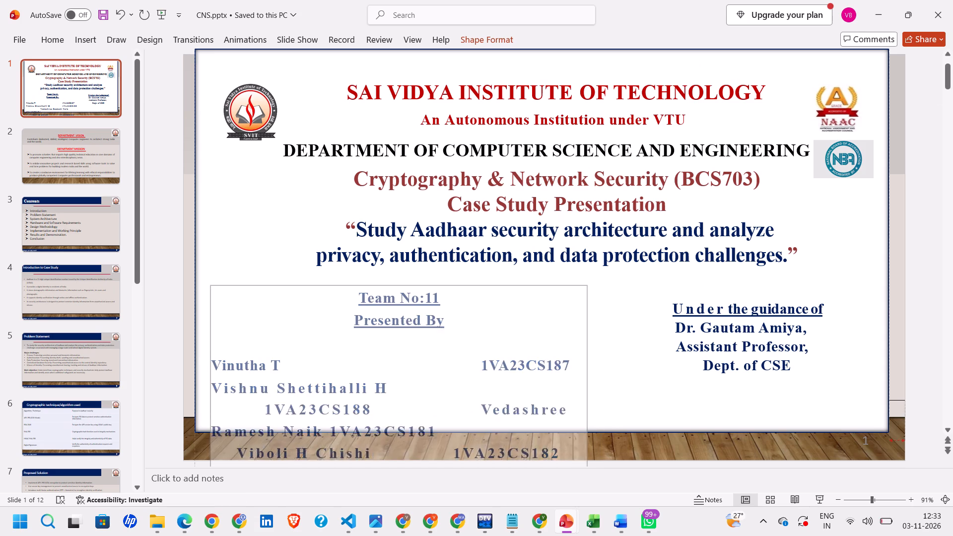
{"action": "left_click_drag", "start_coordinate": [579, 384], "coordinate": [593, 373]}
Delete all the member names and student IDs below "Presented By" on the title slide.
{"action": "left_click_drag", "start_coordinate": [214, 354], "coordinate": [491, 496]}
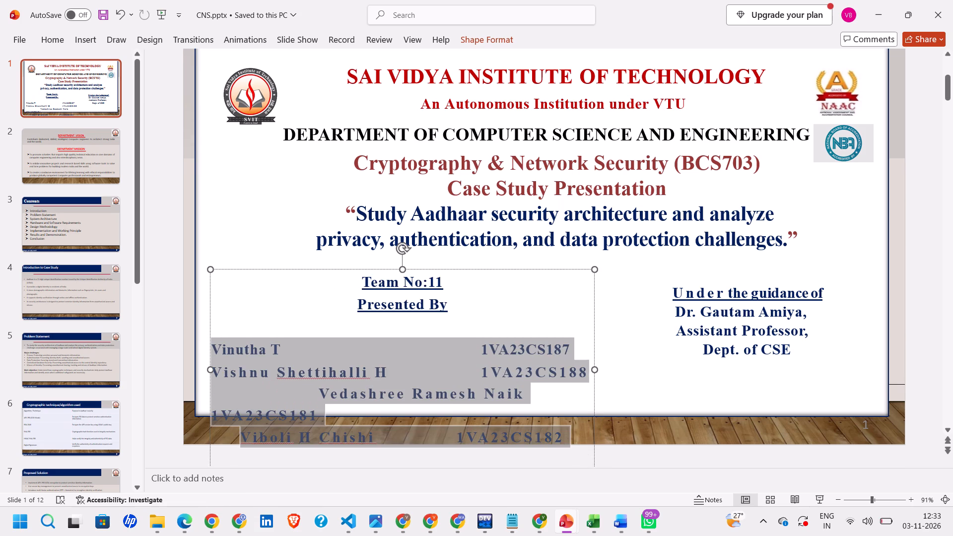
{"action": "left_click_drag", "start_coordinate": [491, 496], "coordinate": [491, 495]}
{"action": "key", "text": "BackSpace"}
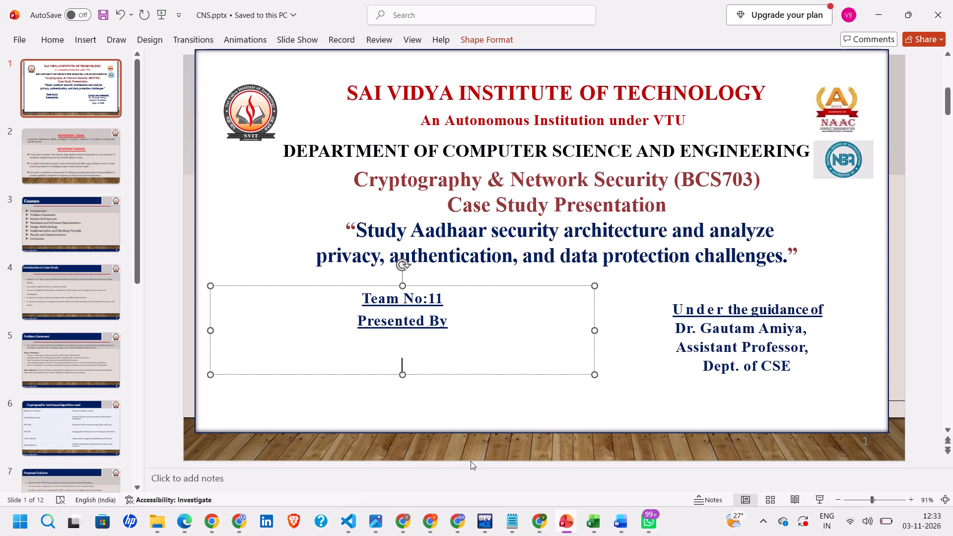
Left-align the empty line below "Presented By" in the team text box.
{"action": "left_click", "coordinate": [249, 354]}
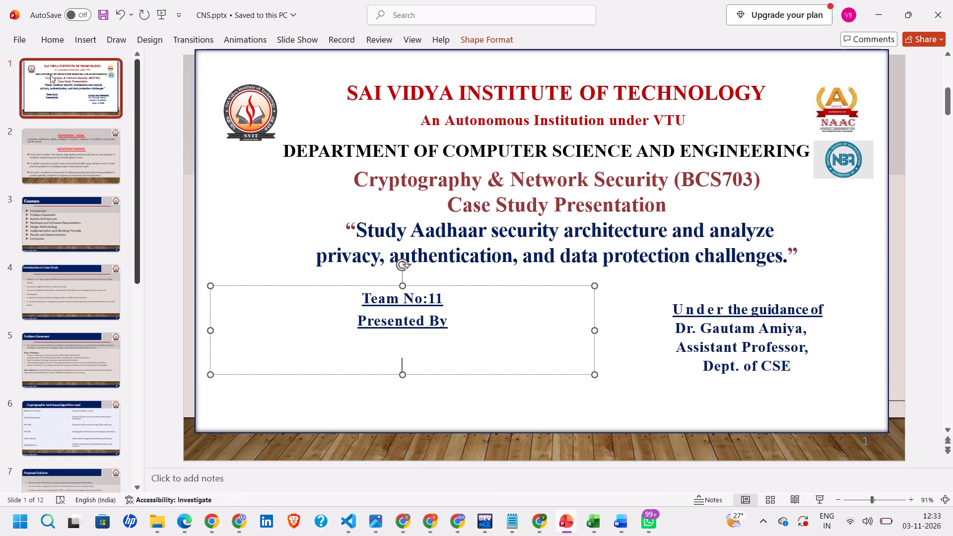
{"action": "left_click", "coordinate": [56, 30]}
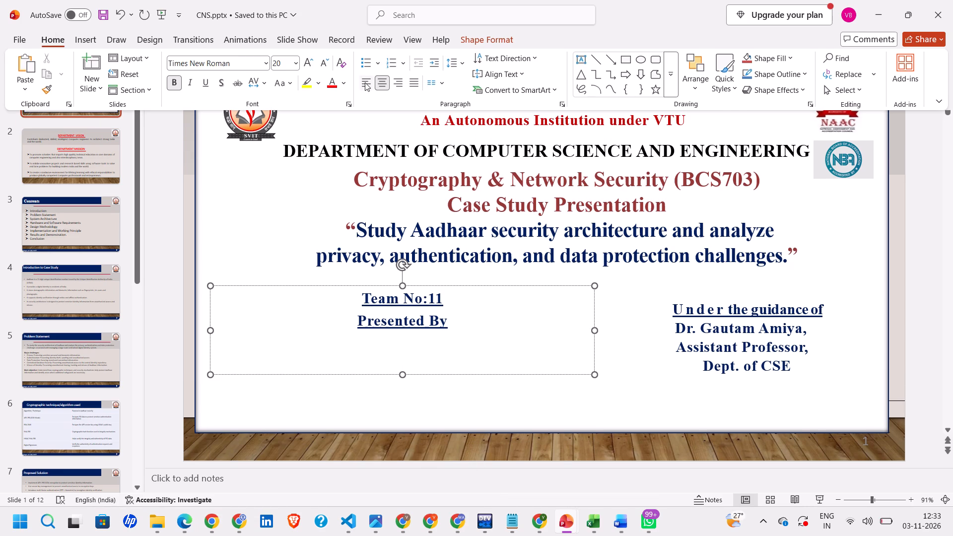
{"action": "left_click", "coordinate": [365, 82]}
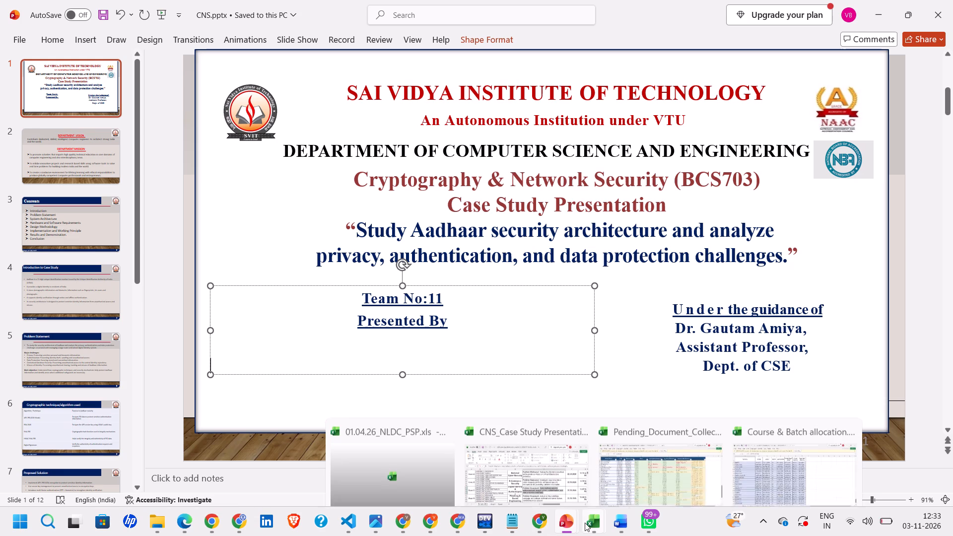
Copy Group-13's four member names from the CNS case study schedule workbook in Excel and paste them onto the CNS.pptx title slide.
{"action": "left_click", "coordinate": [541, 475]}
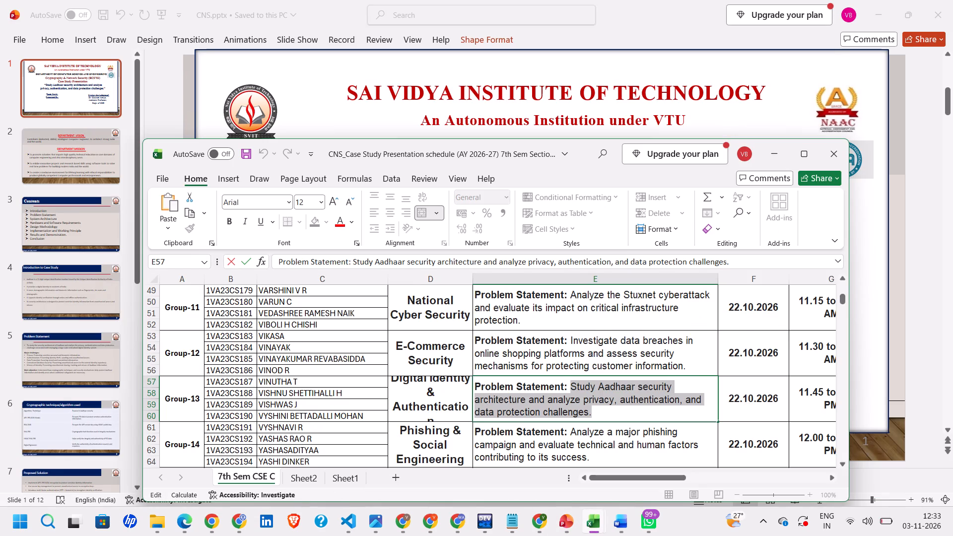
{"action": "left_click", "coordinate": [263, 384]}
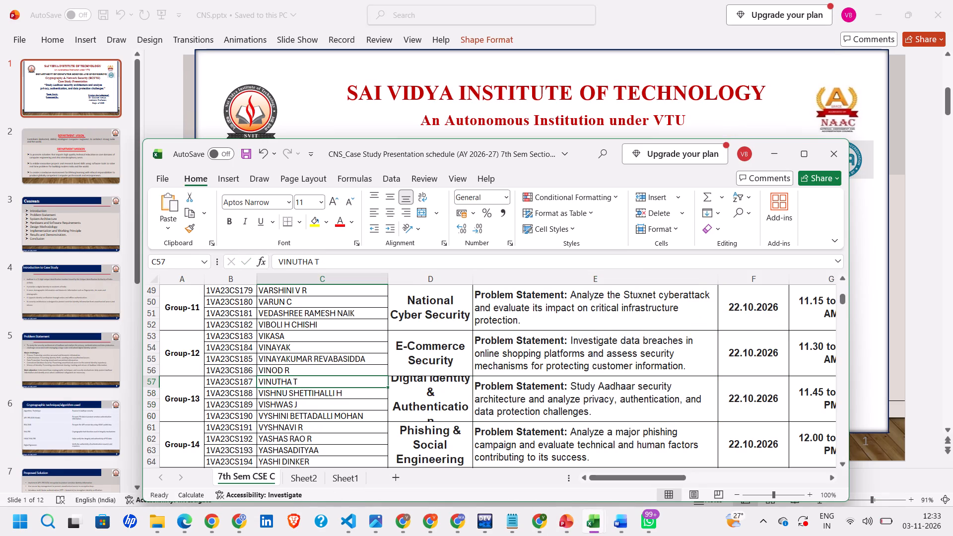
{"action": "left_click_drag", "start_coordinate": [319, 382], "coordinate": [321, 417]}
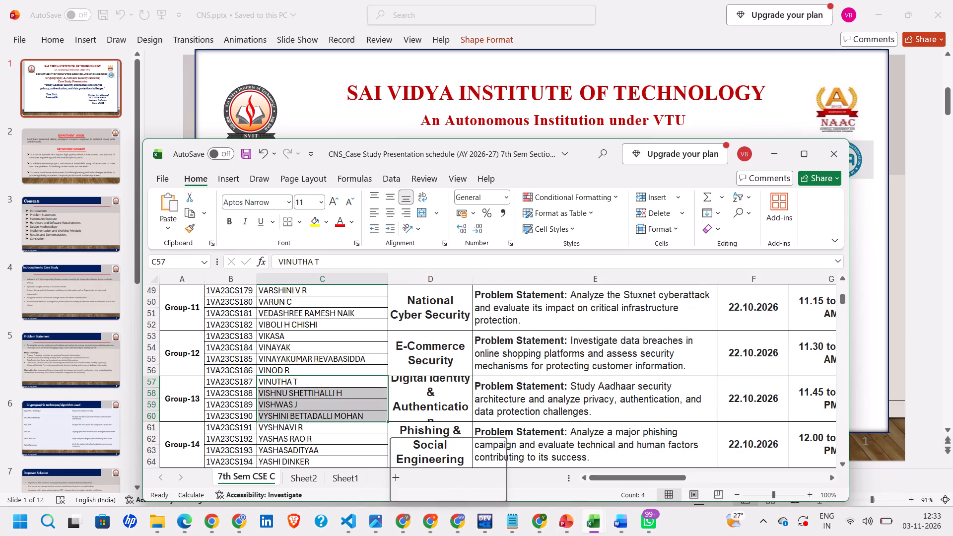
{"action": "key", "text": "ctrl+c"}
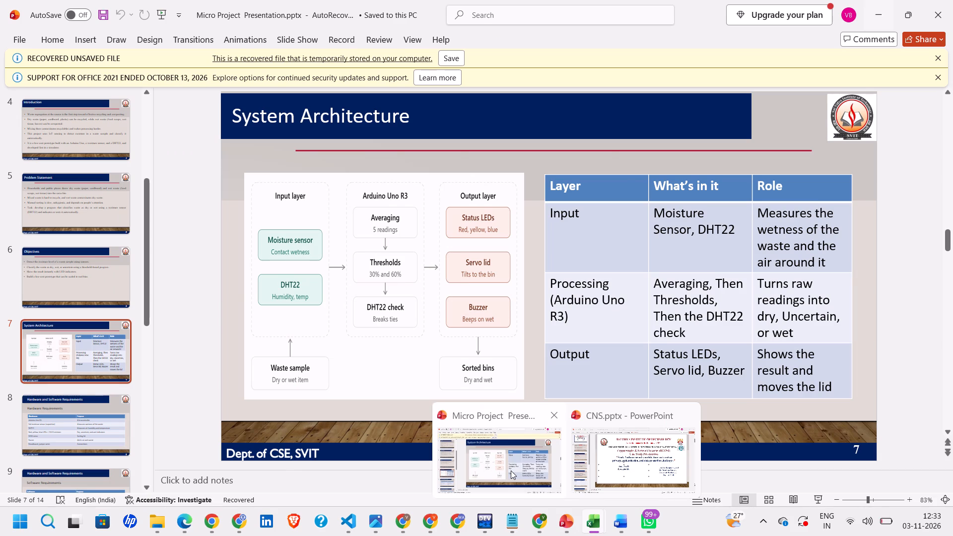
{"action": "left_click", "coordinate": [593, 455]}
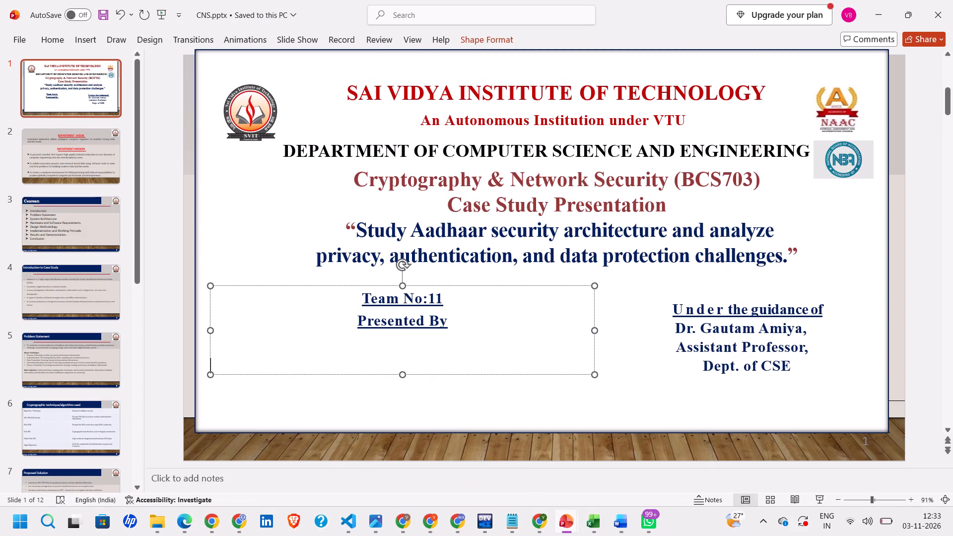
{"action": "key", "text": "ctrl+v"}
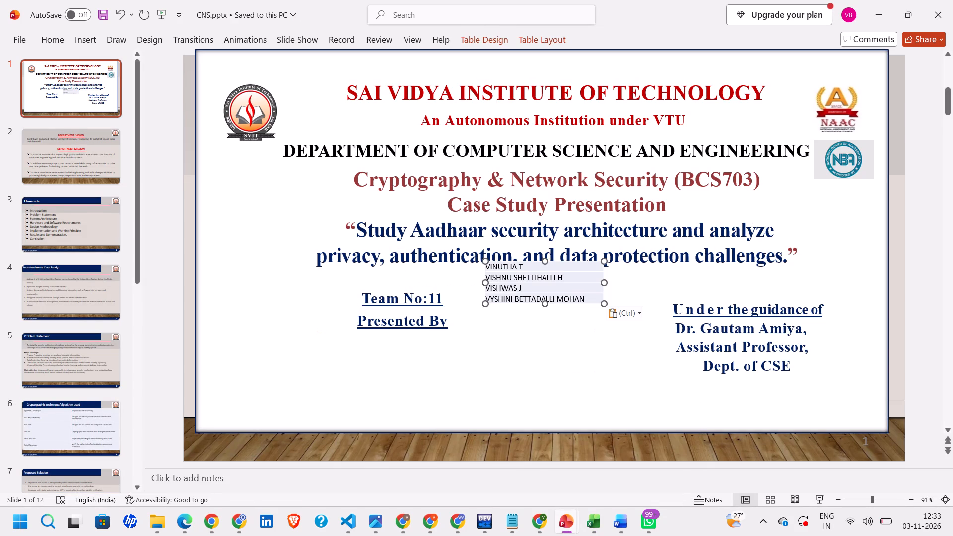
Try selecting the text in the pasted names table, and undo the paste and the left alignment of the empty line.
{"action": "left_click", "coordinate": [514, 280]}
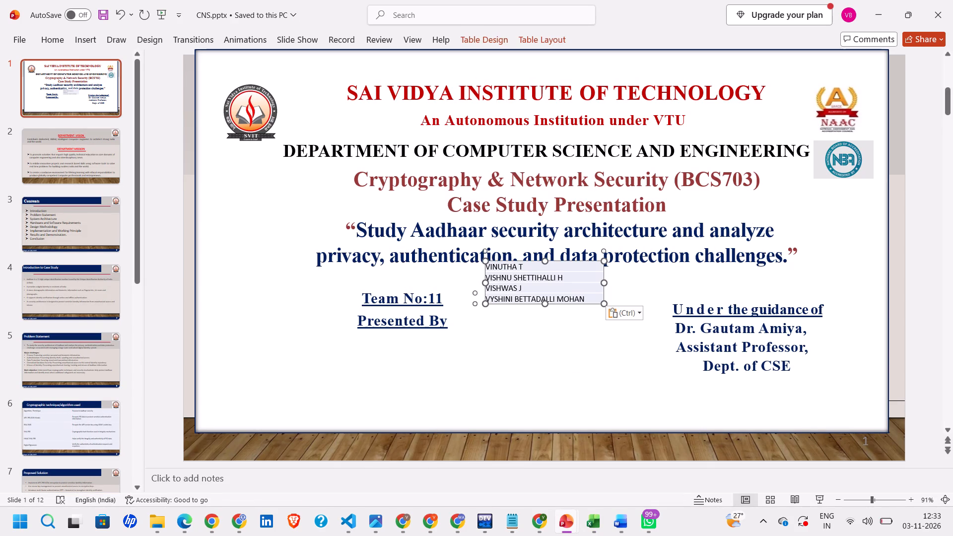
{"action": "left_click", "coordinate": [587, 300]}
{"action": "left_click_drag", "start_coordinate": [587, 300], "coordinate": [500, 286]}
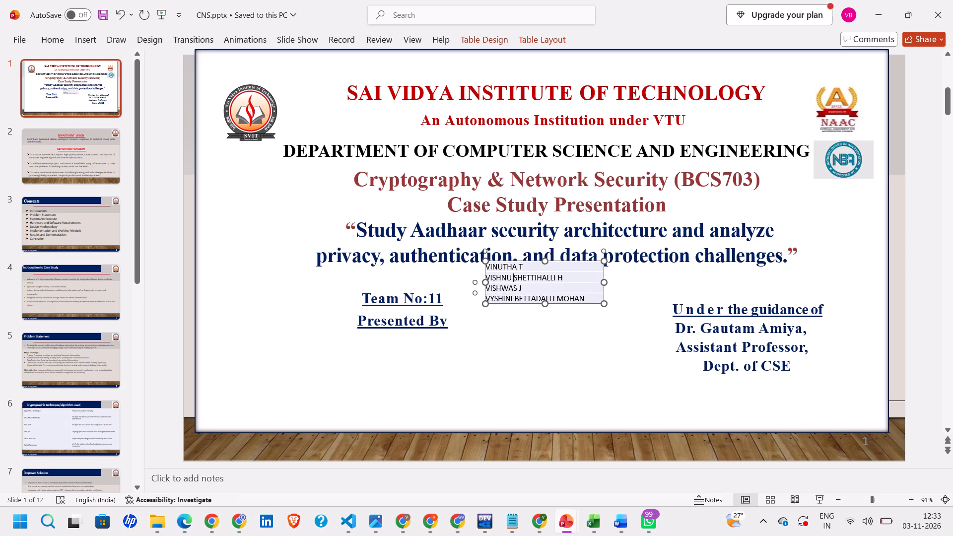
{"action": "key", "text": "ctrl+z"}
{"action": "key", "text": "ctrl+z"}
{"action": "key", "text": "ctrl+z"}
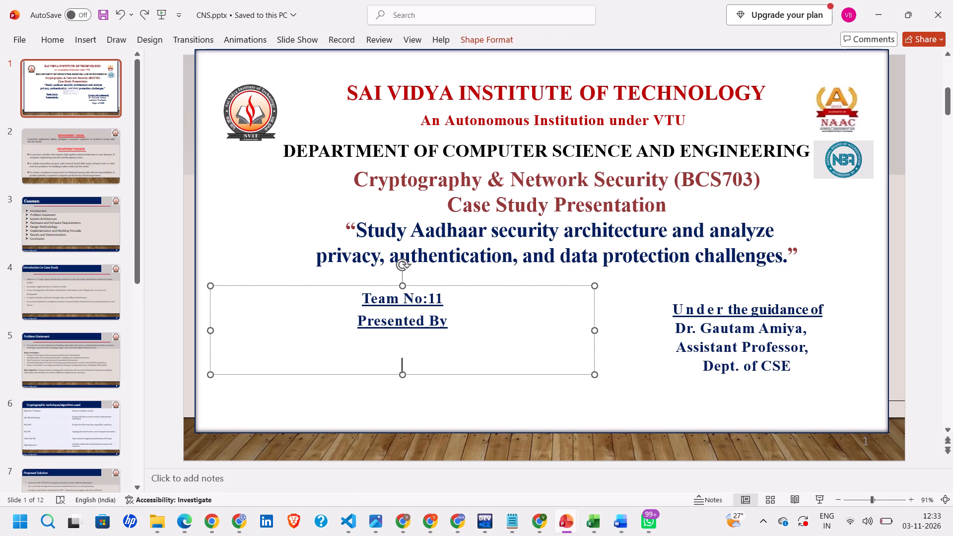
Set left alignment for the empty member line below "Presented By".
{"action": "left_click", "coordinate": [49, 36]}
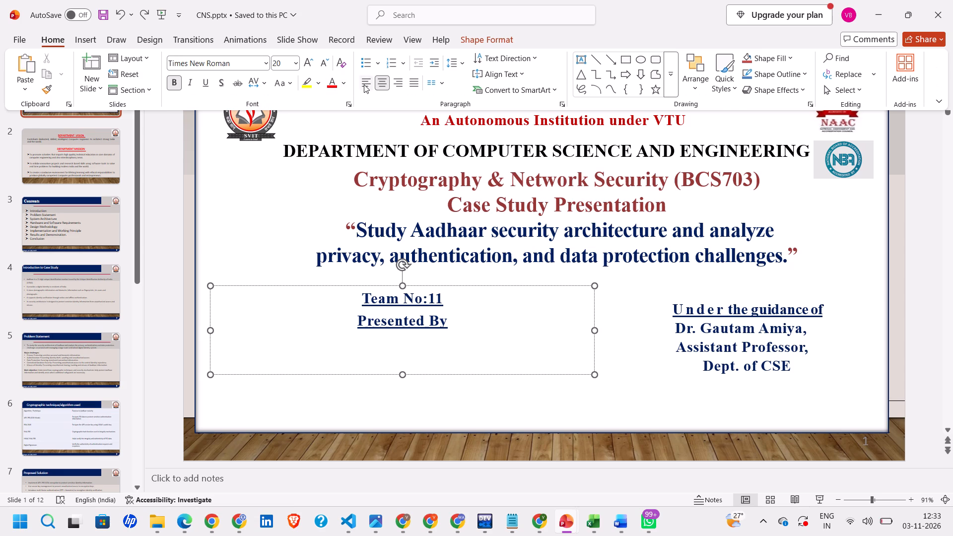
{"action": "left_click", "coordinate": [364, 84]}
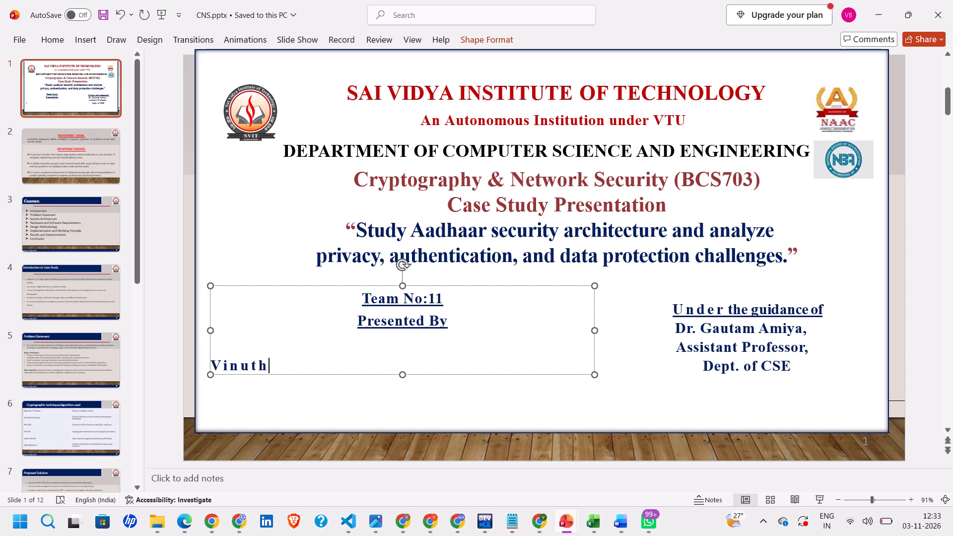
Complete the first team member's name below "Presented By" and add their student ID number in a tab-aligned second column.
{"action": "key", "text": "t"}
{"action": "key", "text": "Tab"}
{"action": "key", "text": "Tab"}
{"action": "key", "text": "Tab"}
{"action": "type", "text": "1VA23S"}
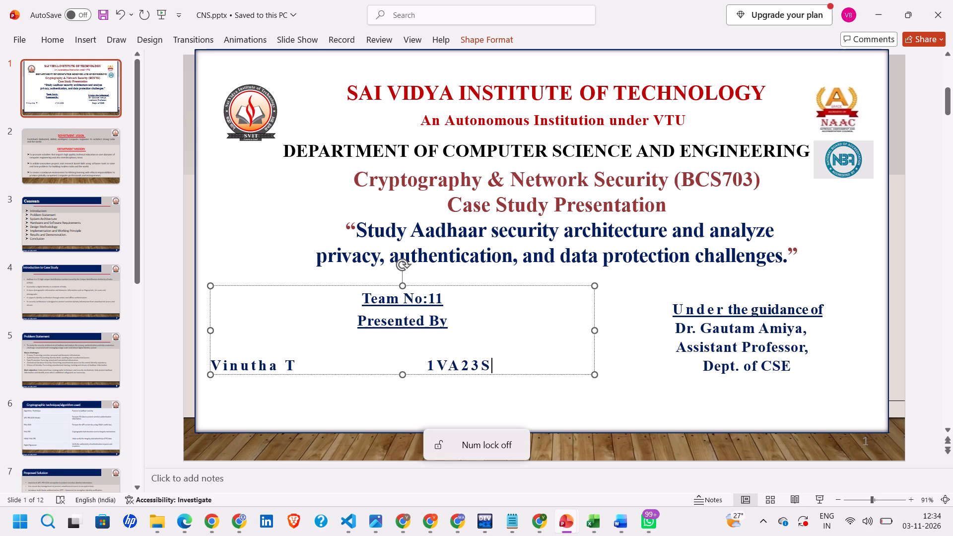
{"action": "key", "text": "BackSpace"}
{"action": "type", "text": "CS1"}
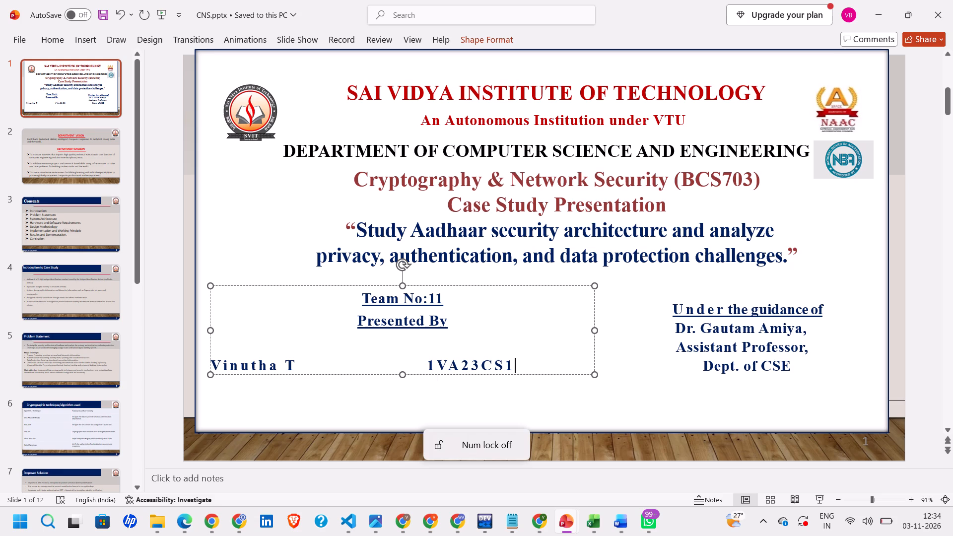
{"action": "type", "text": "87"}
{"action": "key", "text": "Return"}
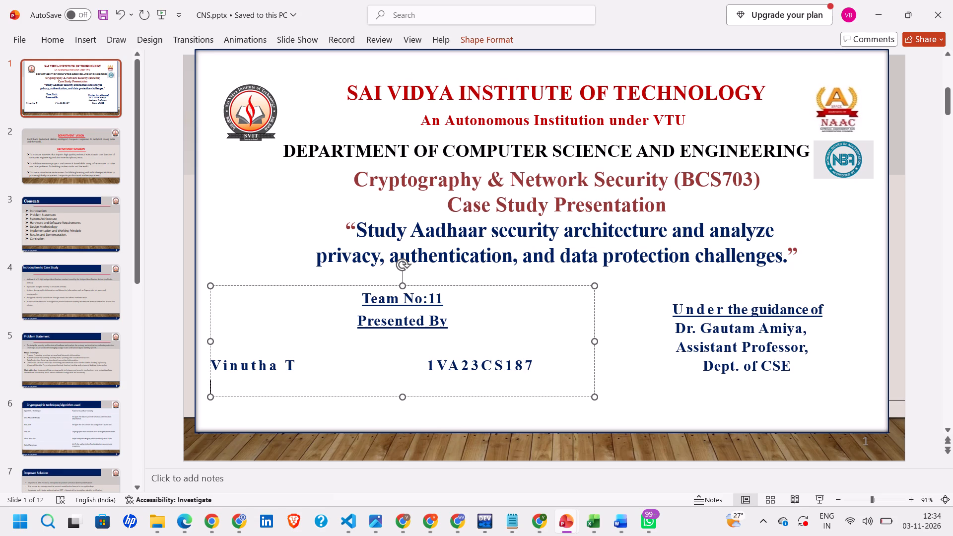
Enter the second team member's name in title case with their student ID number aligned in the second column.
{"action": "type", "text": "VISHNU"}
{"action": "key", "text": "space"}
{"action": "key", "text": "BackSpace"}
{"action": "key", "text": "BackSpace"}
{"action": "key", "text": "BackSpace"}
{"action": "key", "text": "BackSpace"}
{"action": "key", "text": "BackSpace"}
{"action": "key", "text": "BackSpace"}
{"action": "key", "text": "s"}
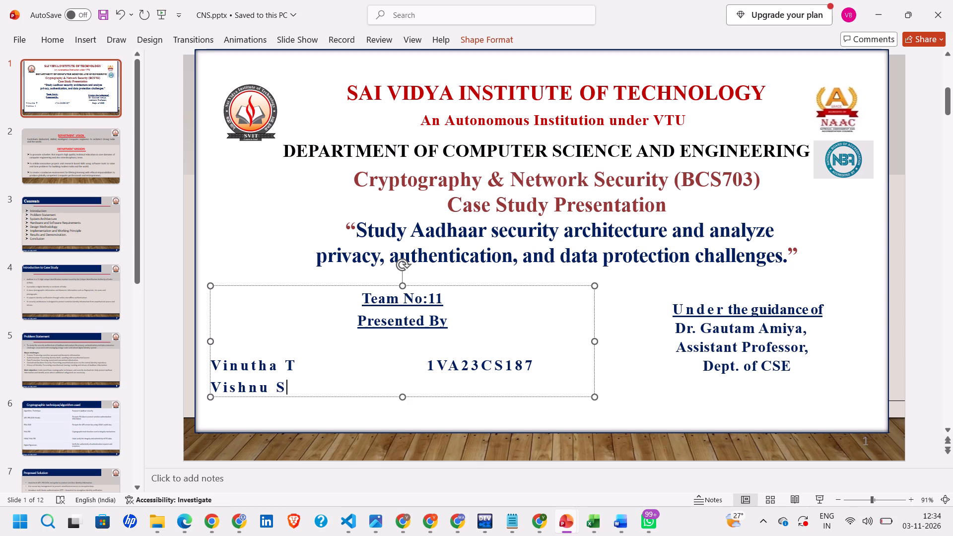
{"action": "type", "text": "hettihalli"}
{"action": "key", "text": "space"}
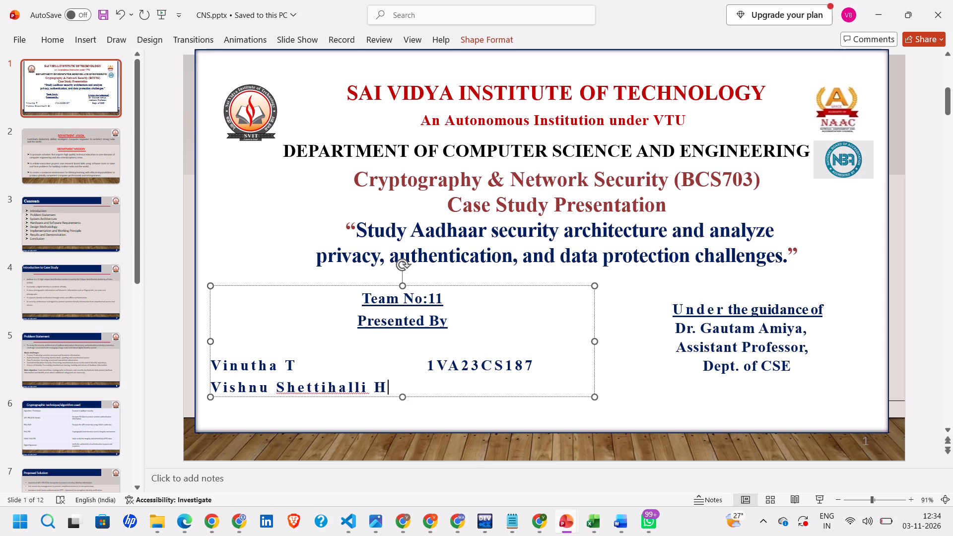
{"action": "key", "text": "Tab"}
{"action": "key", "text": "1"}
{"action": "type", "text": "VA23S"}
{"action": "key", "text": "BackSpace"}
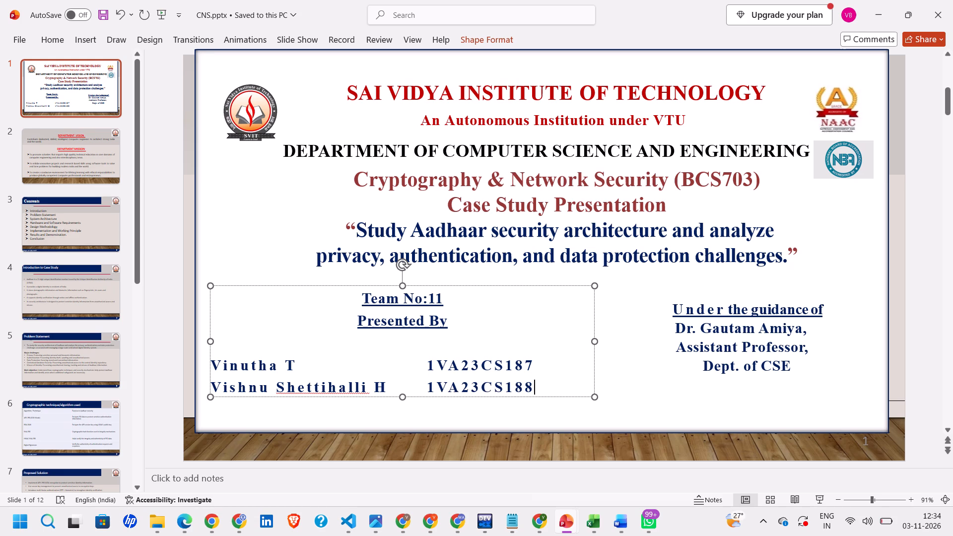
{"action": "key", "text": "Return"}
Add the third team member's name on a new line with their student ID number aligned in the second column.
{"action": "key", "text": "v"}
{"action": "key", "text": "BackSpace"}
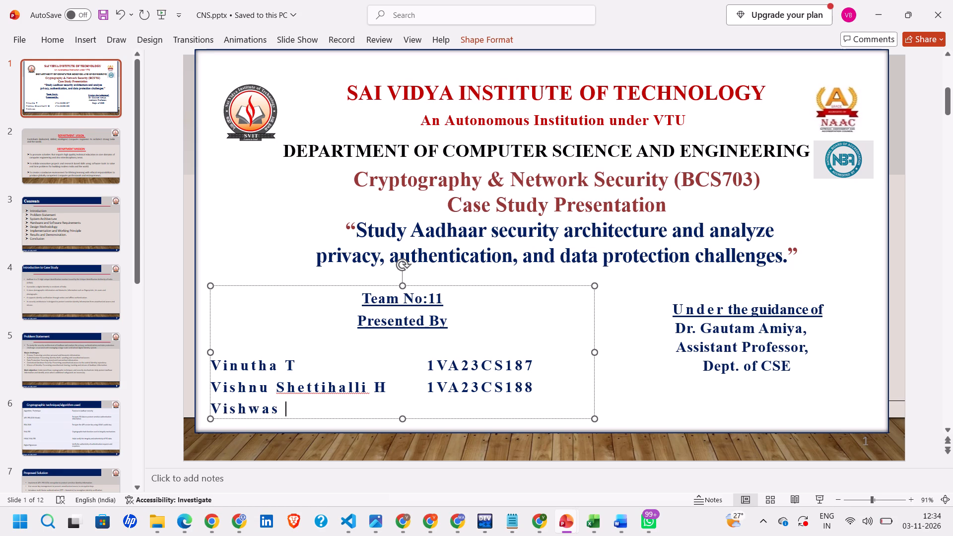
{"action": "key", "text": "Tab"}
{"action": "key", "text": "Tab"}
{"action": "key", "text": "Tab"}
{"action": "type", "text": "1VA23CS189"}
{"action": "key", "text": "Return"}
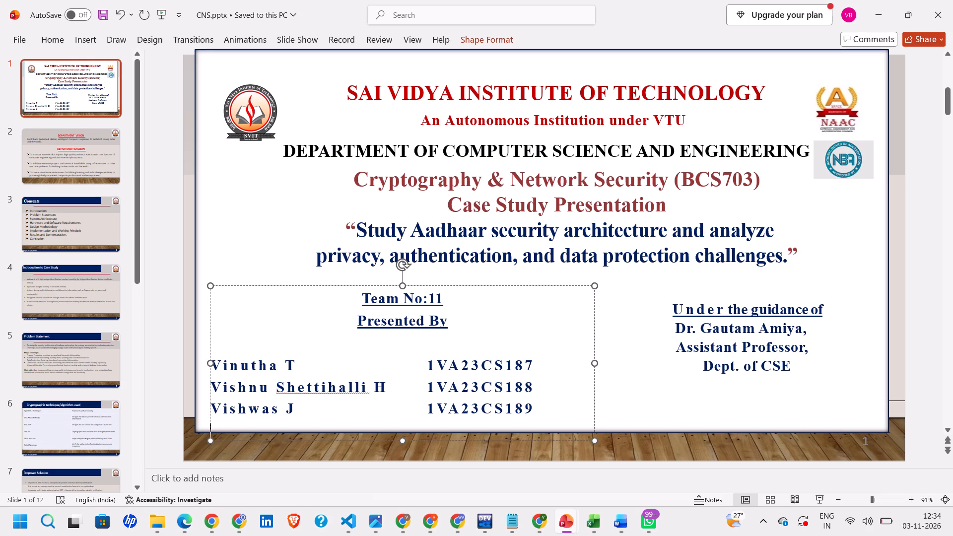
Add the fourth team member's name and student ID number as the last row of the team list.
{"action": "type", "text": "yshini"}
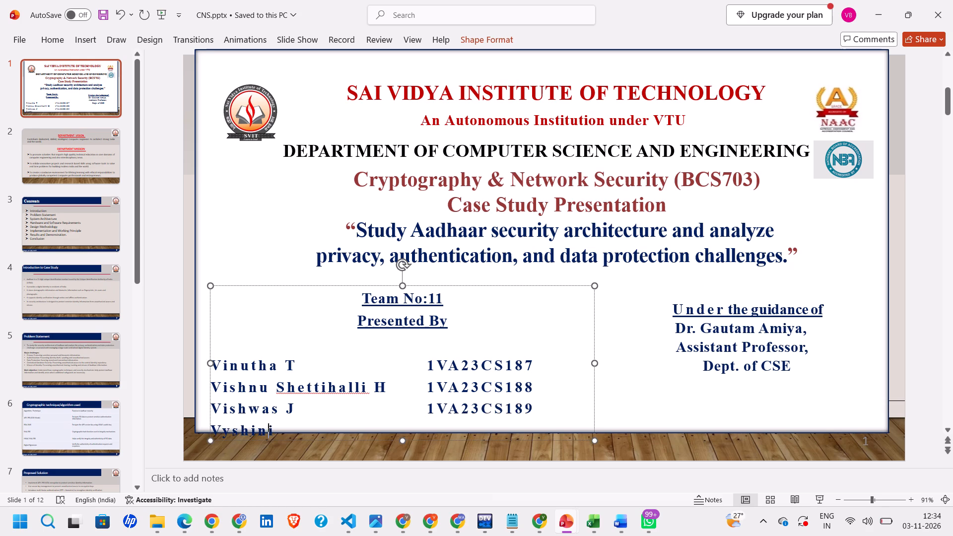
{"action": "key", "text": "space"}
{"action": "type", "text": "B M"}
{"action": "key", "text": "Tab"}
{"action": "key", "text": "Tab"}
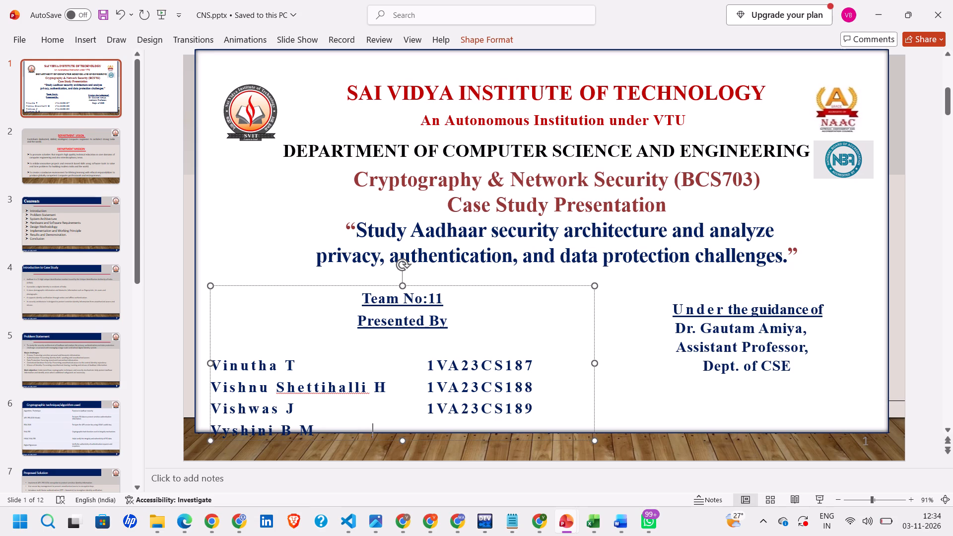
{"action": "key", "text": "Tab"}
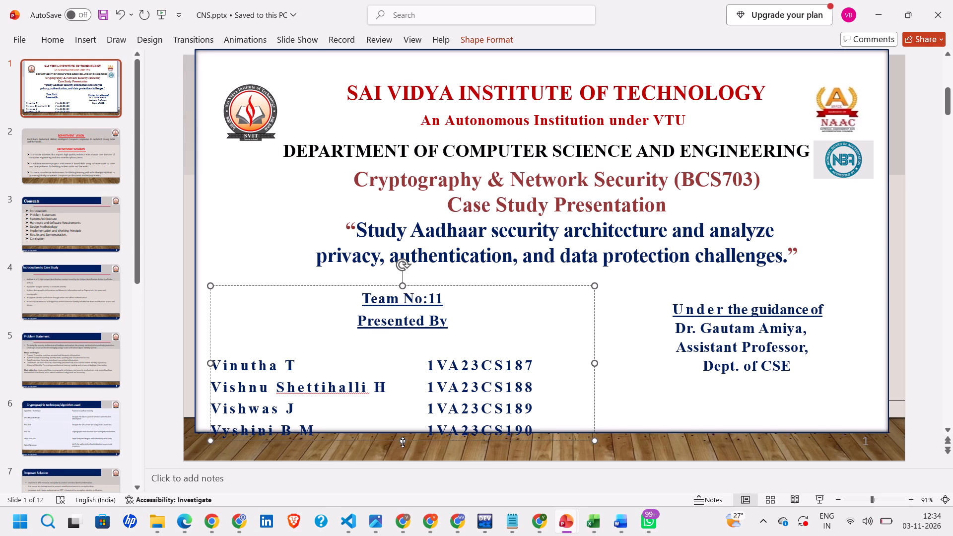
Narrow the team text box to fit its two columns and move it slightly up within the slide's white frame.
{"action": "left_click_drag", "start_coordinate": [403, 442], "coordinate": [404, 421]}
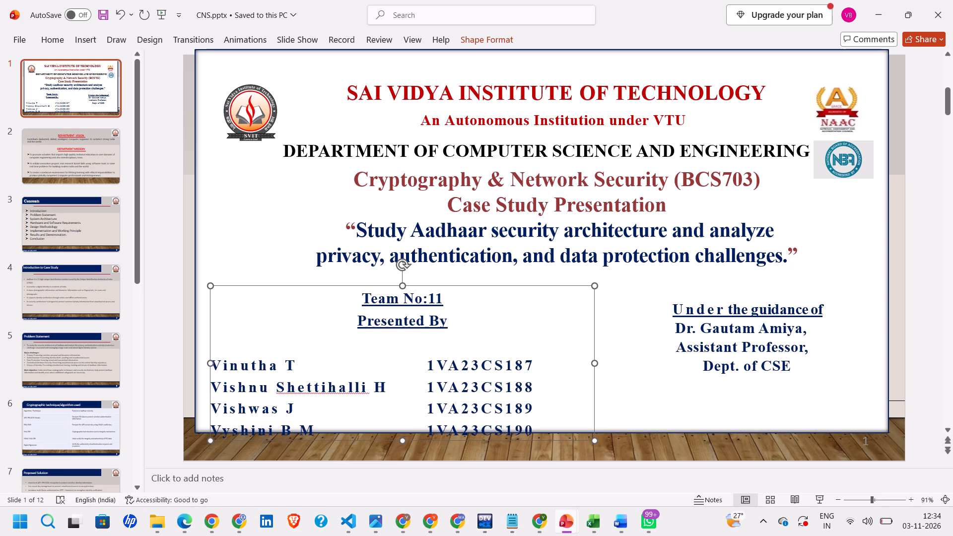
{"action": "left_click_drag", "start_coordinate": [592, 439], "coordinate": [559, 403]}
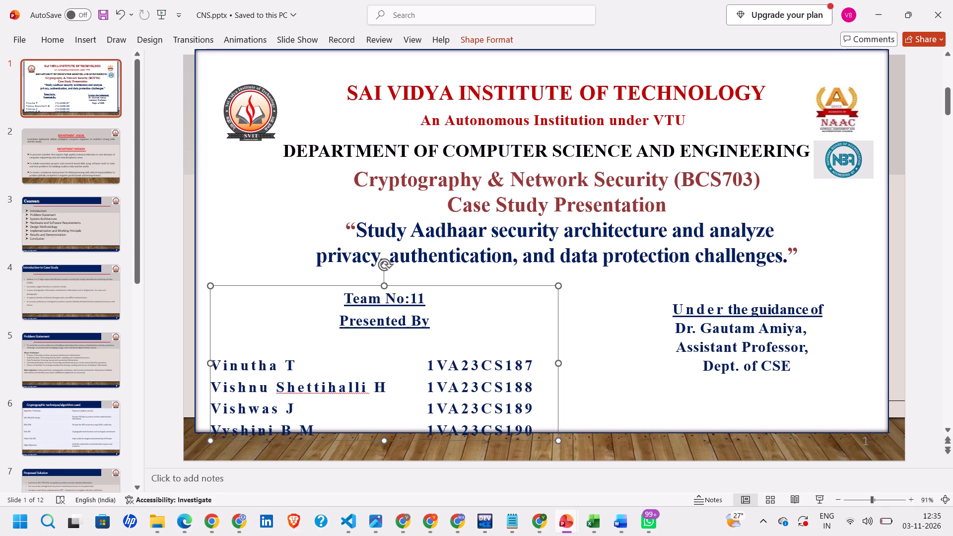
{"action": "left_click_drag", "start_coordinate": [302, 286], "coordinate": [312, 277]}
{"action": "left_click_drag", "start_coordinate": [221, 435], "coordinate": [234, 415]}
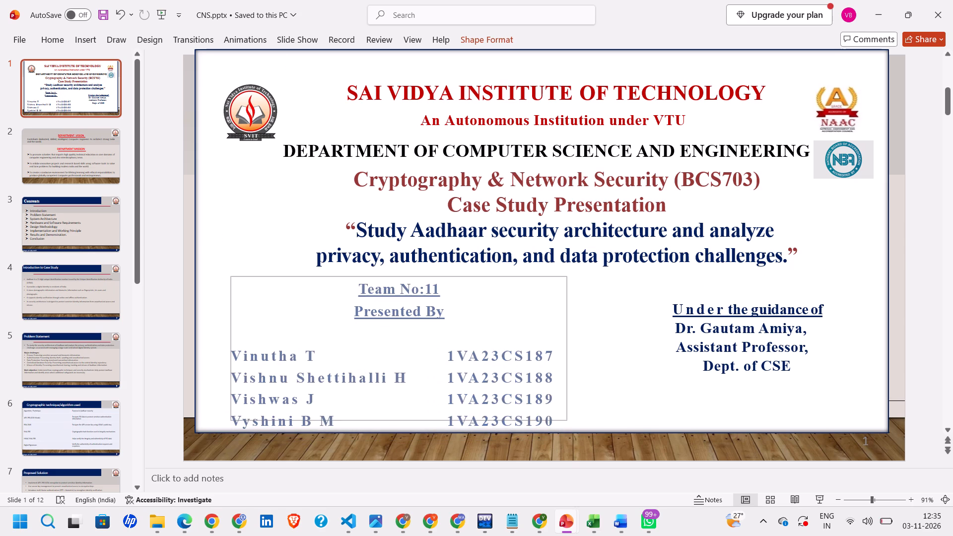
{"action": "left_click_drag", "start_coordinate": [234, 415], "coordinate": [240, 401]}
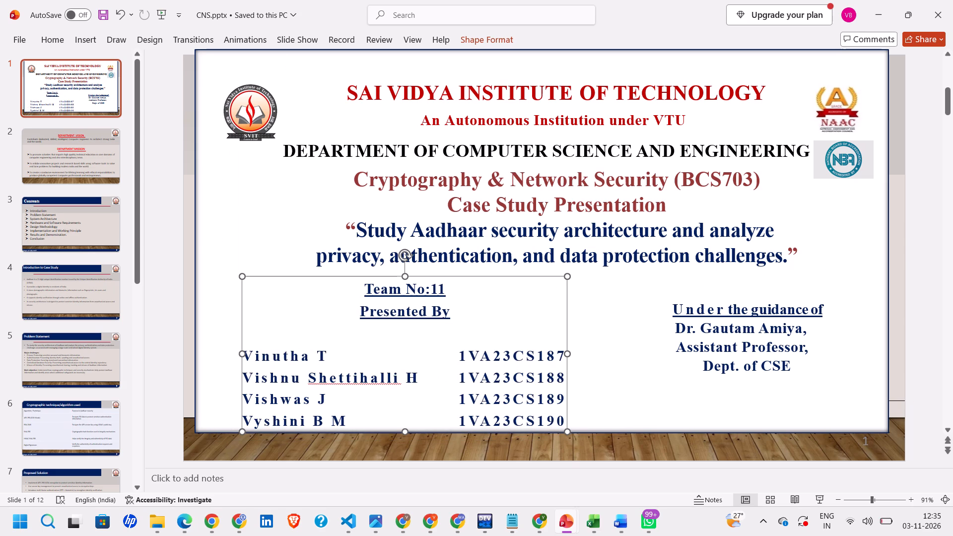
Delete the empty line between "Presented By" and the first team member's row.
{"action": "left_click", "coordinate": [281, 336]}
{"action": "key", "text": "BackSpace"}
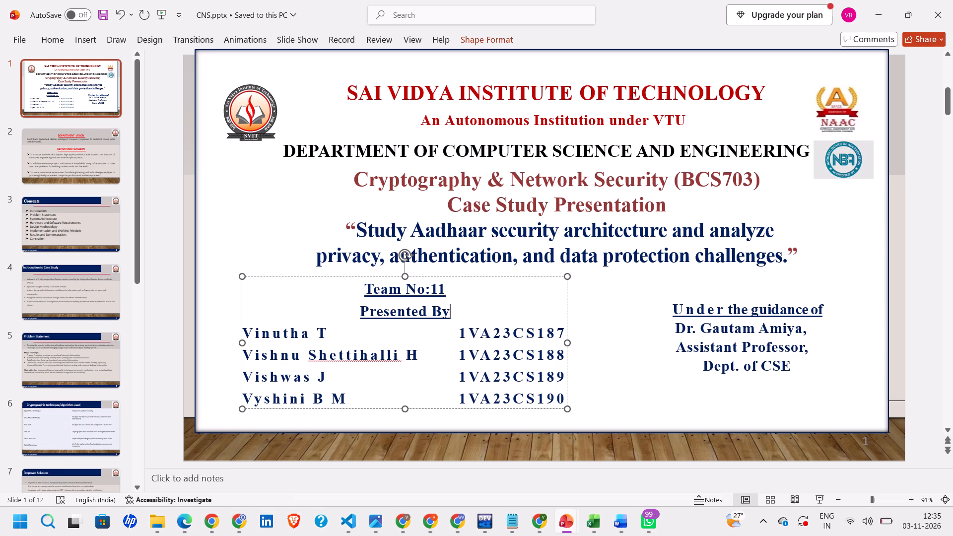
Shift the team text box slightly left, toward the edge of the slide's white frame.
{"action": "left_click_drag", "start_coordinate": [341, 276], "coordinate": [321, 276]}
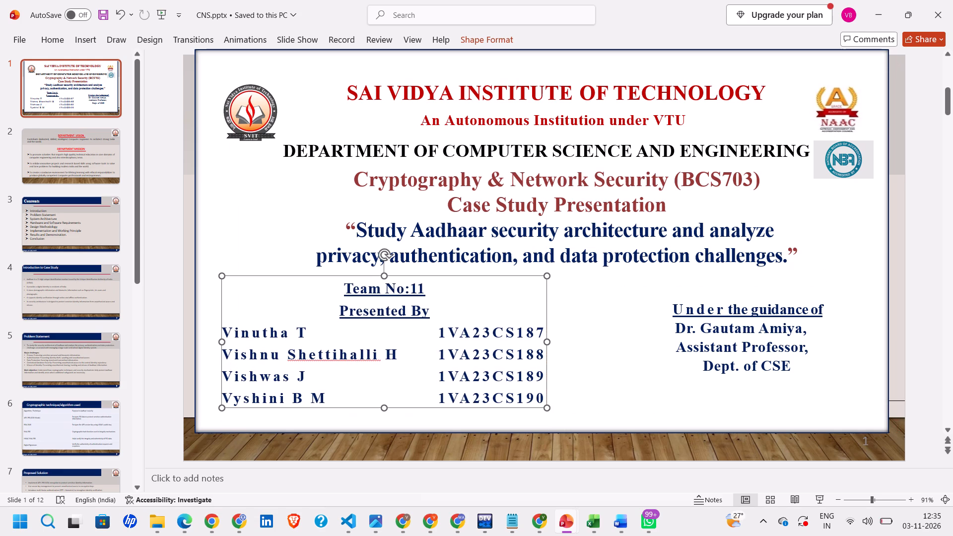
Move the "Under the guidance of" text box slightly down so it sits beside the team member rows.
{"action": "left_click", "coordinate": [694, 318]}
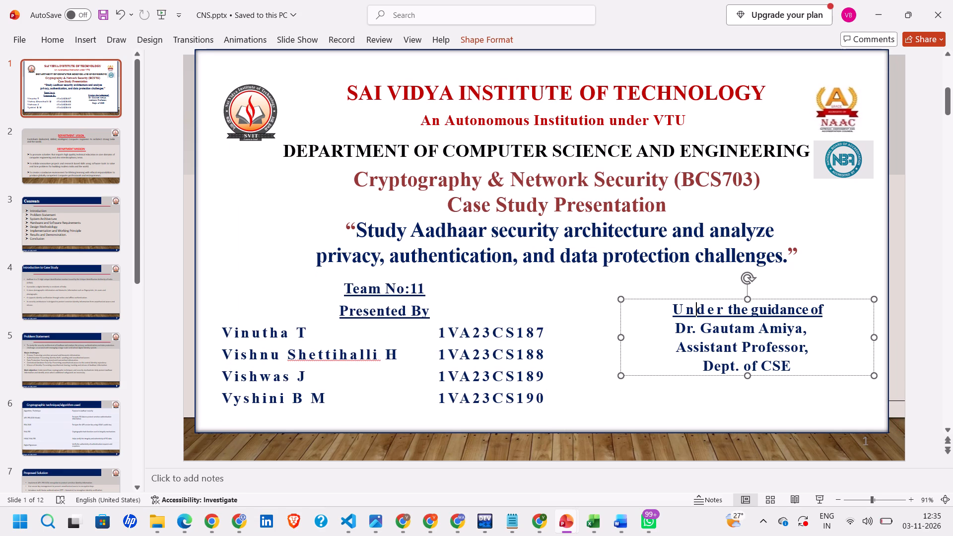
{"action": "left_click_drag", "start_coordinate": [695, 300], "coordinate": [701, 317]}
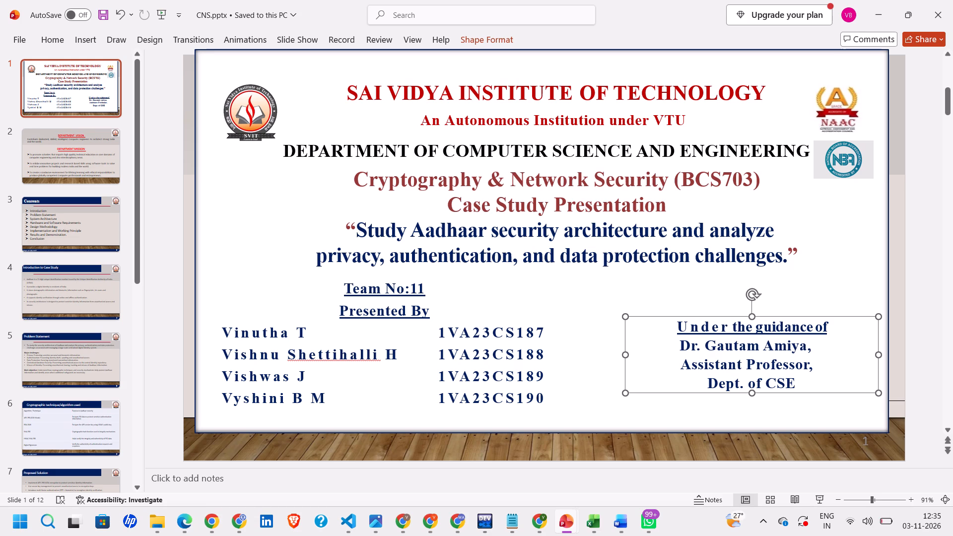
{"action": "left_click", "coordinate": [234, 262]}
Open the spelling suggestions for the flagged word in the second team member's name.
{"action": "right_click", "coordinate": [330, 354]}
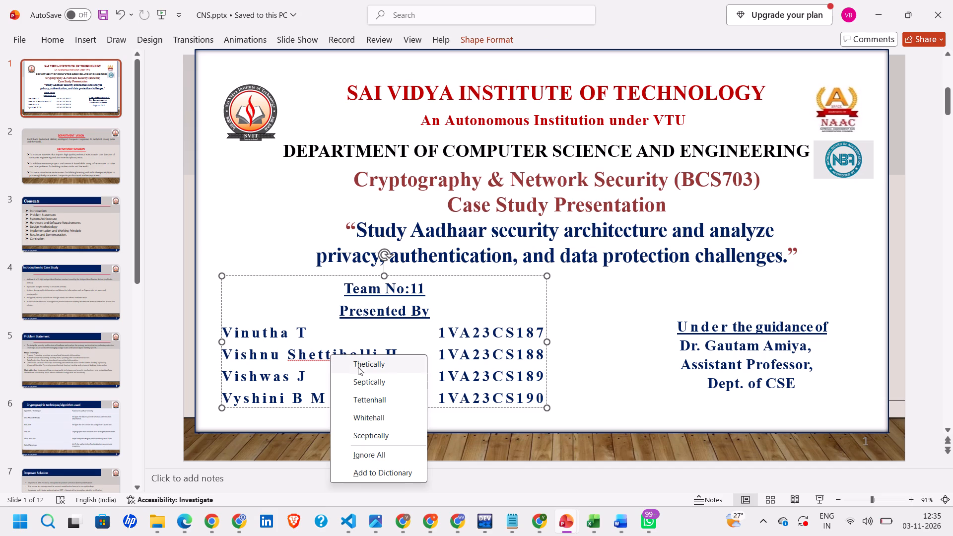